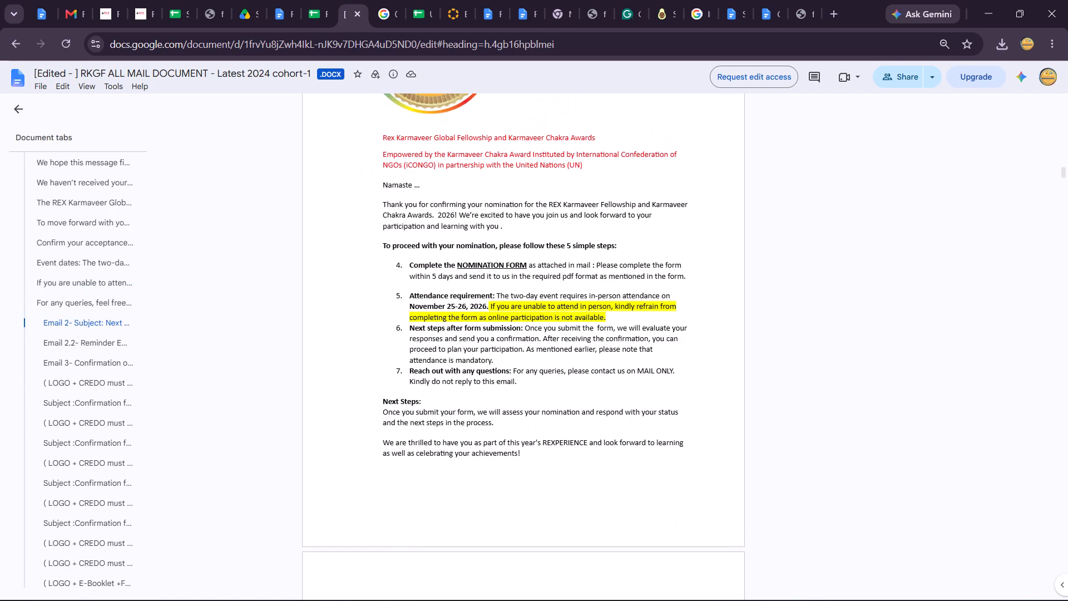
Copy the Email 2 text from the red Rex Karmaveer Global Fellowship heading through "as well as celebrating your achievements!".
left_click_drag(384, 129, 476, 407)
scroll(467, 411, "down", 1)
left_click_drag(528, 520, 332, 224)
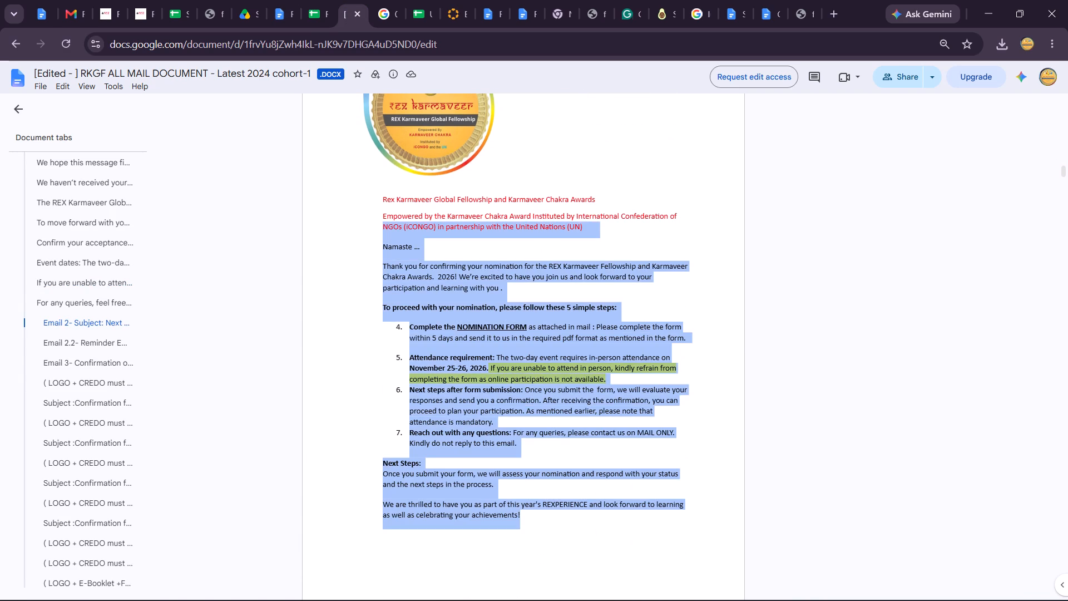
left_click_drag(332, 224, 344, 206)
key("ctrl+c")
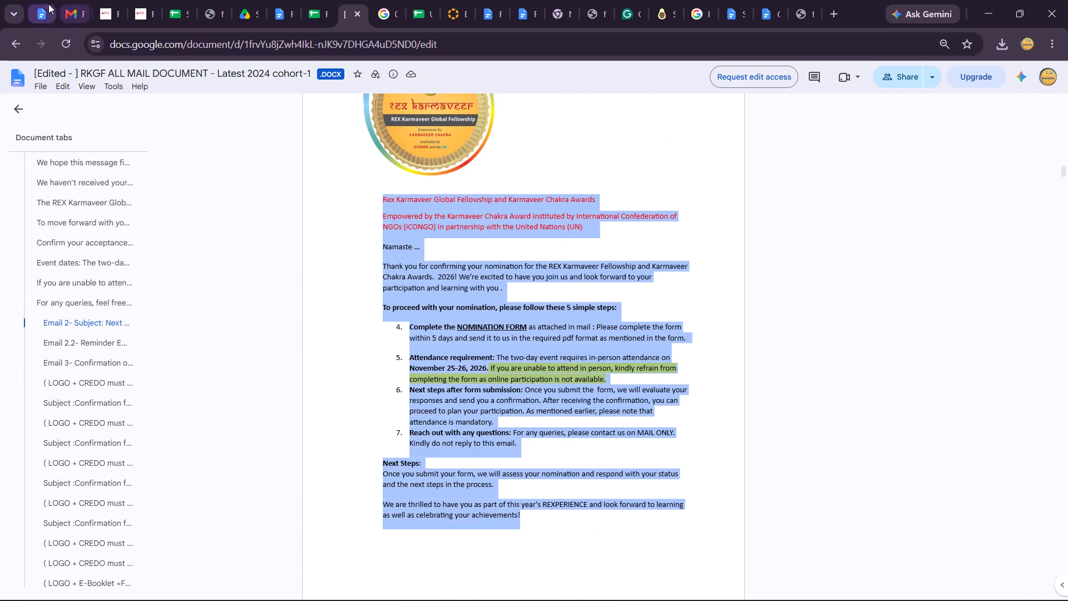
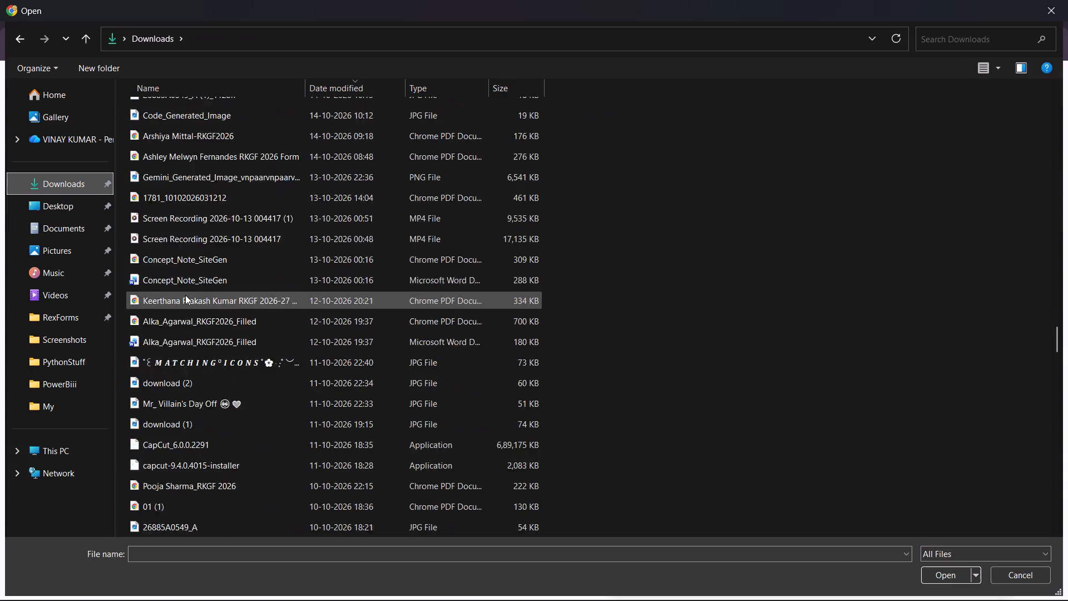
Look through the files in the Downloads folder for the one to open.
scroll(185, 295, "down", 6)
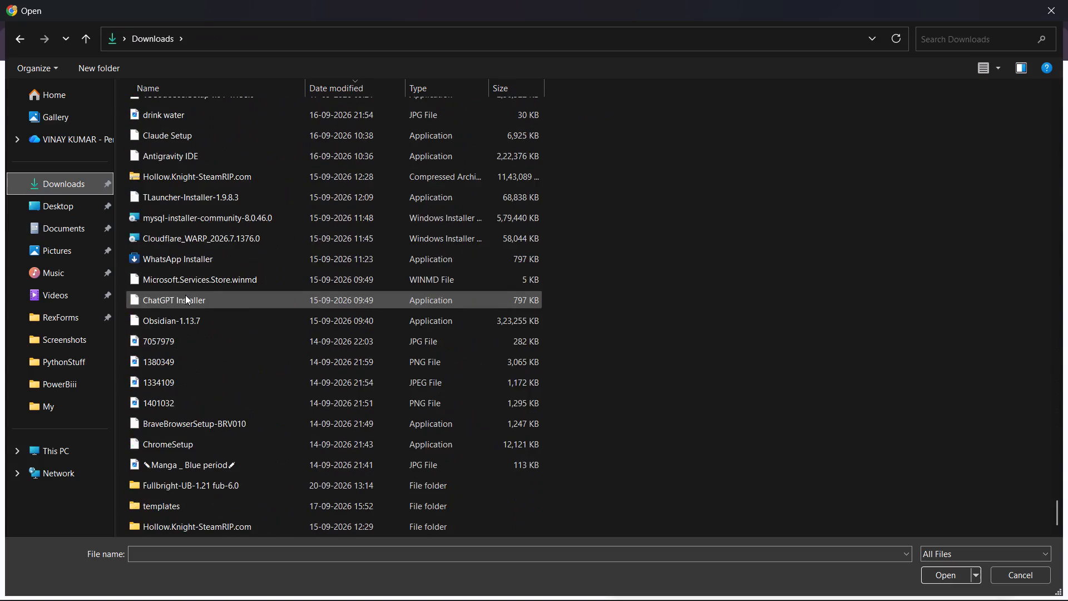
scroll(185, 295, "up", 2)
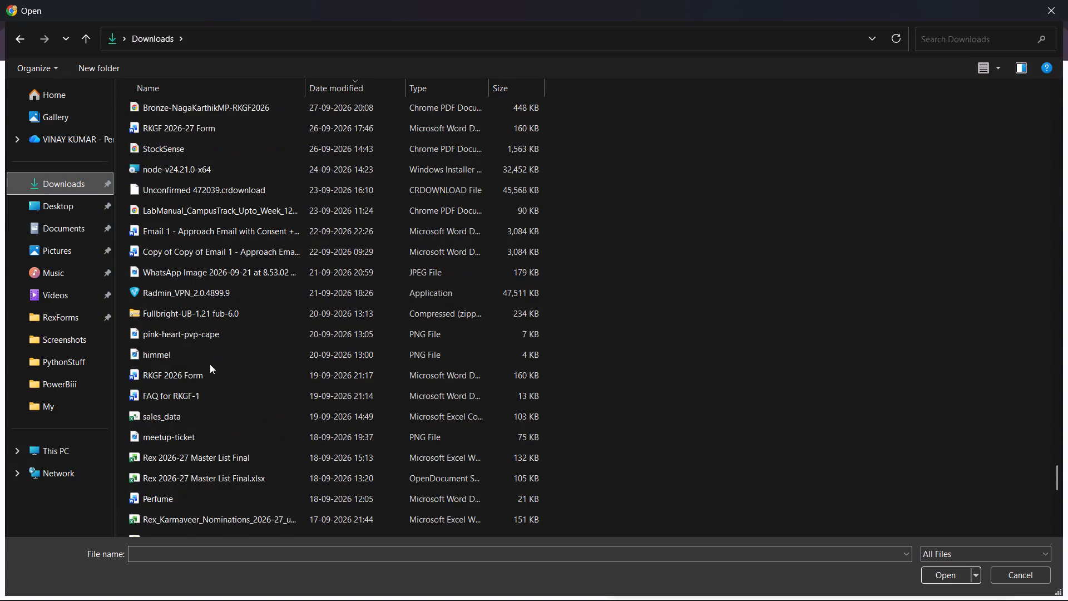
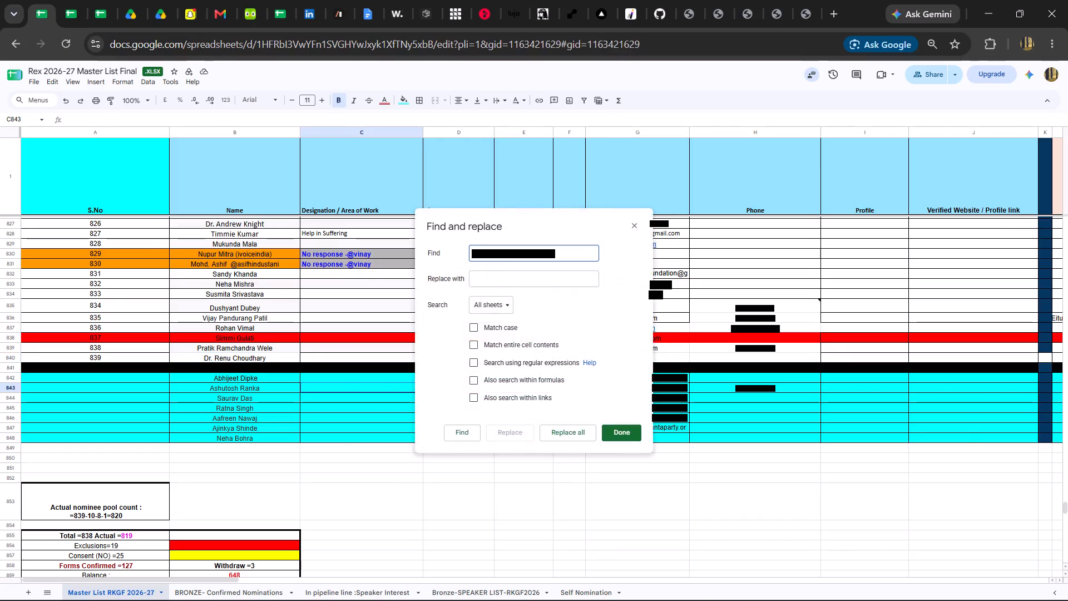
Review the record in row 119 of the BRONZE- Confirmed Nominations sheet, going across its columns to the nominee name in column N.
key("Escape")
key("Right")
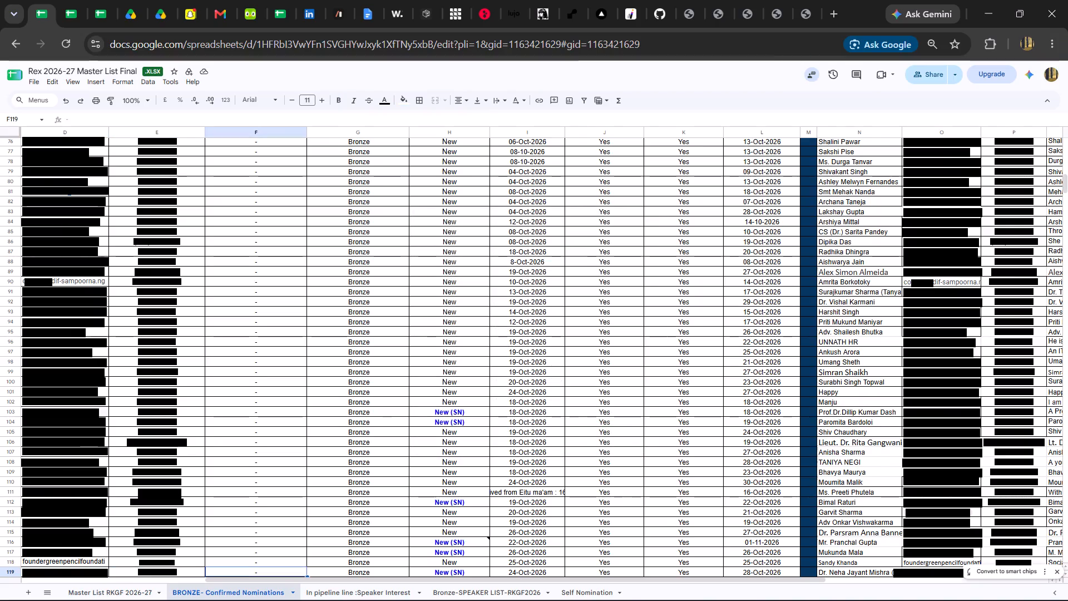
key("Right")
key("Right")
key("Right")
key("Right")
key("Right")
key("Right")
key("Right")
key("Right")
key("Right")
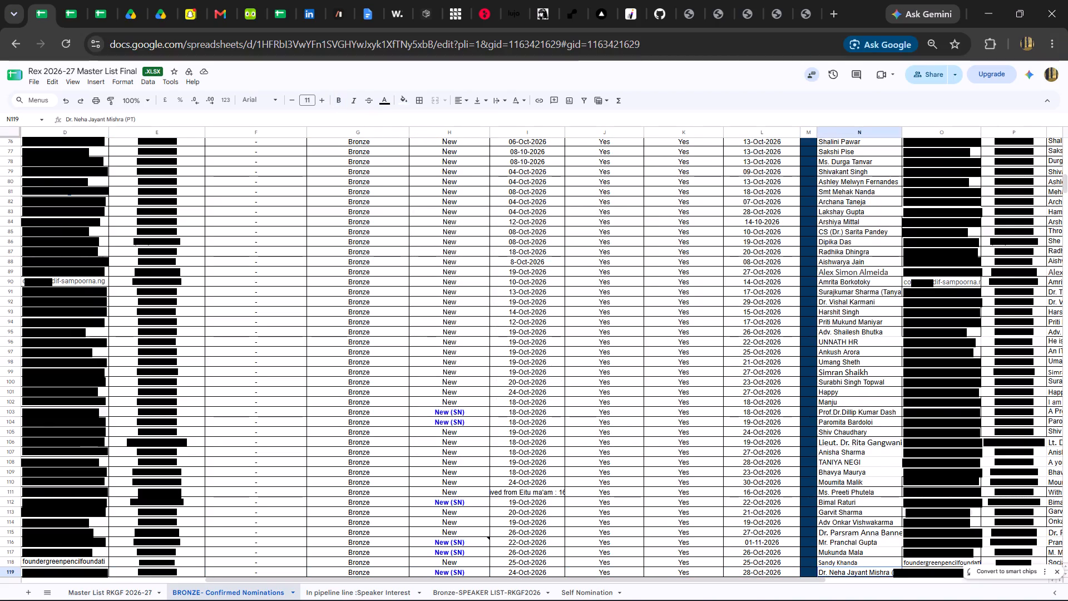
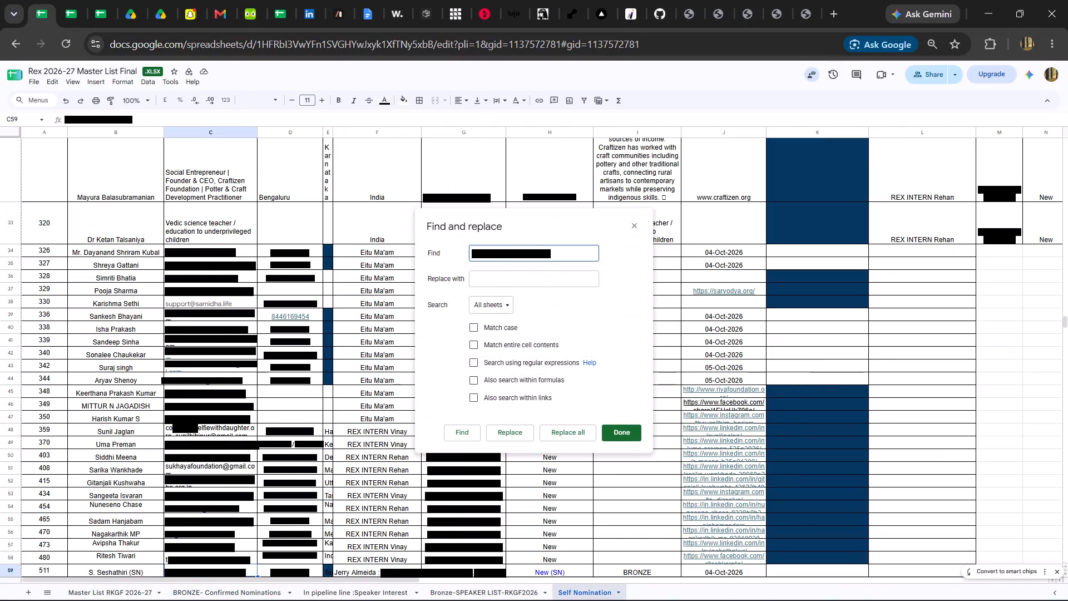
Review the matching record in row 59 of the Self Nomination sheet, going across from column C to column F.
key("Escape")
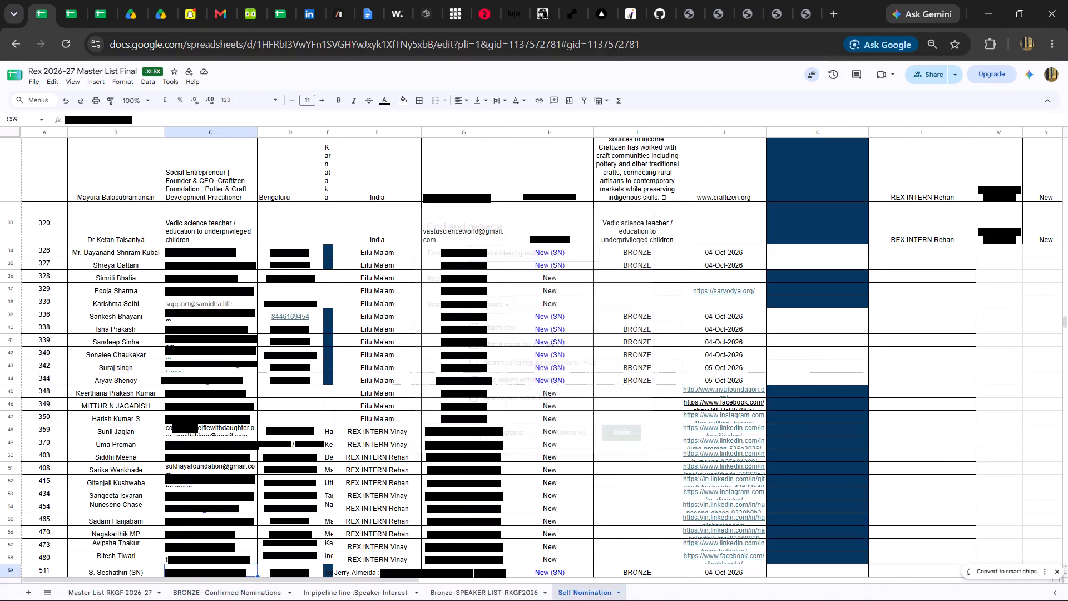
key("Right")
key("Right")
key("Right")
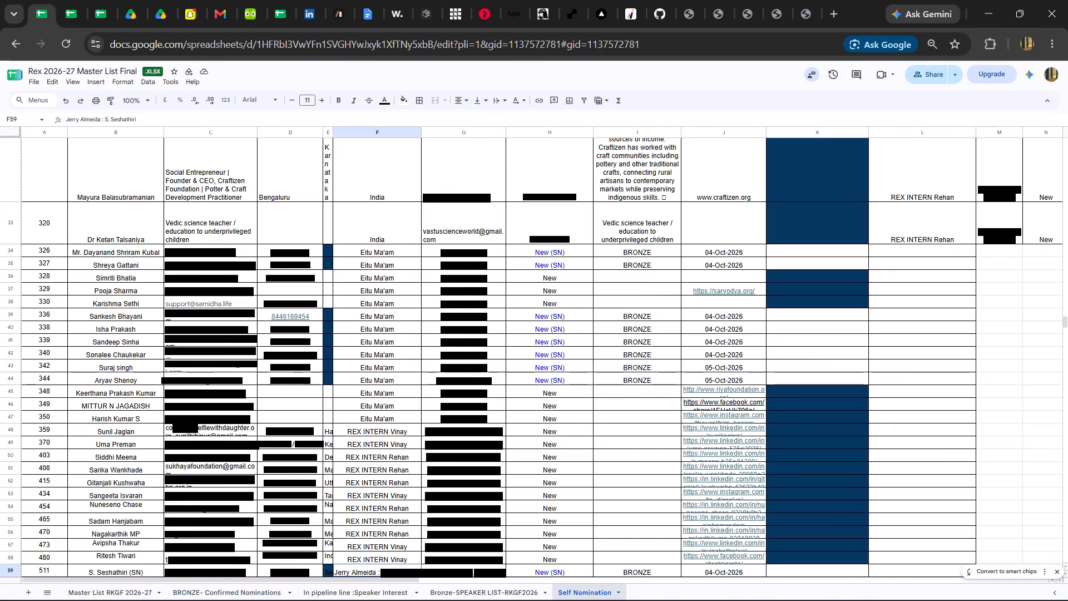
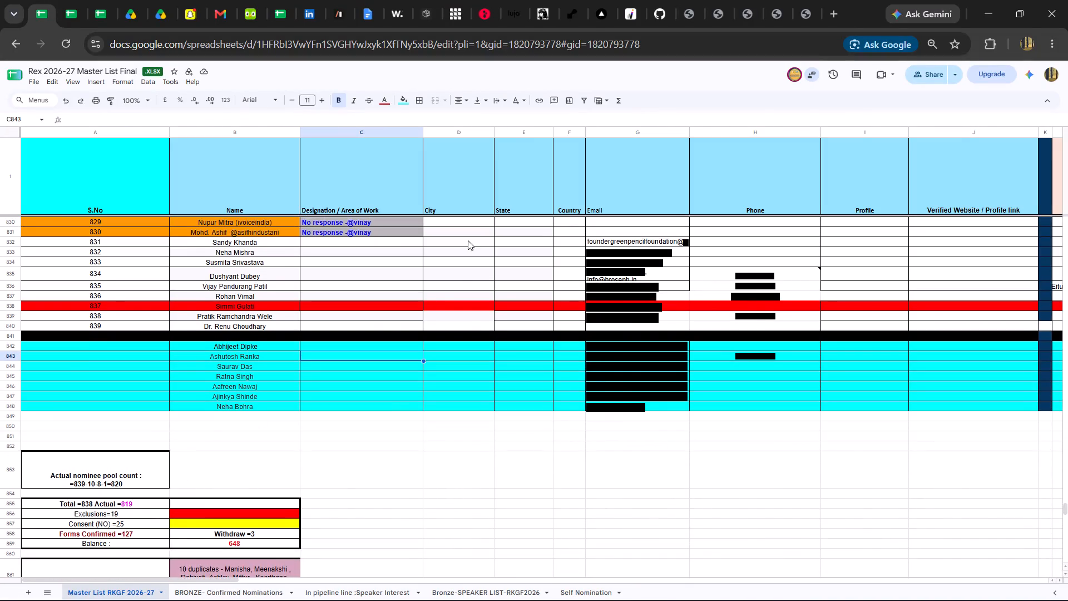
Review the record in row 840 of the Master List RKGF 2026-27 sheet, from its Email cell across to the referrer columns.
left_click(616, 322)
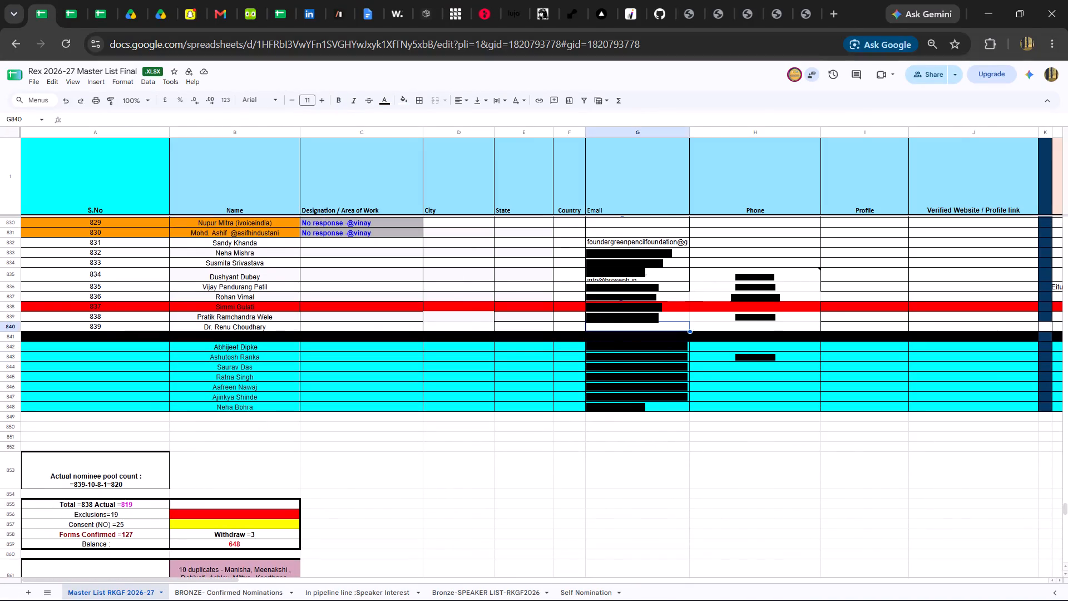
scroll(615, 322, "left", 2)
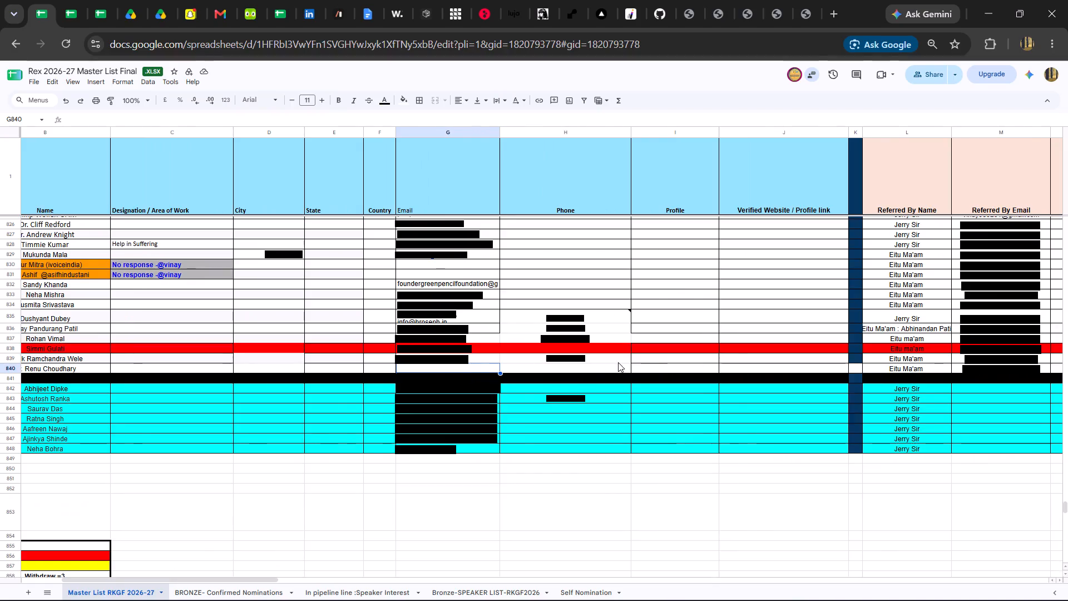
scroll(618, 362, "left", 3)
scroll(618, 362, "right", 4)
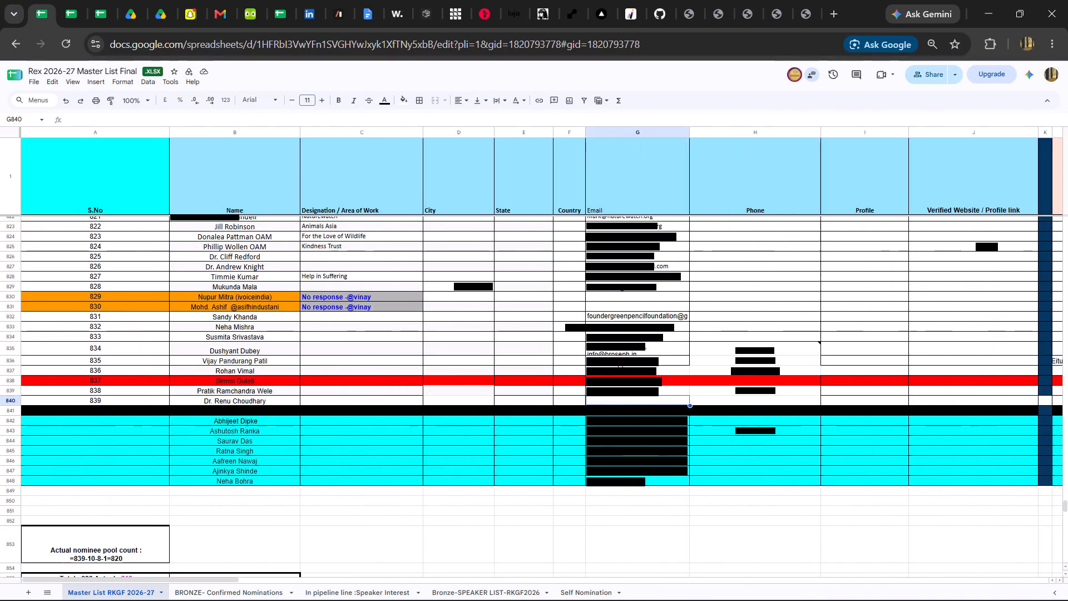
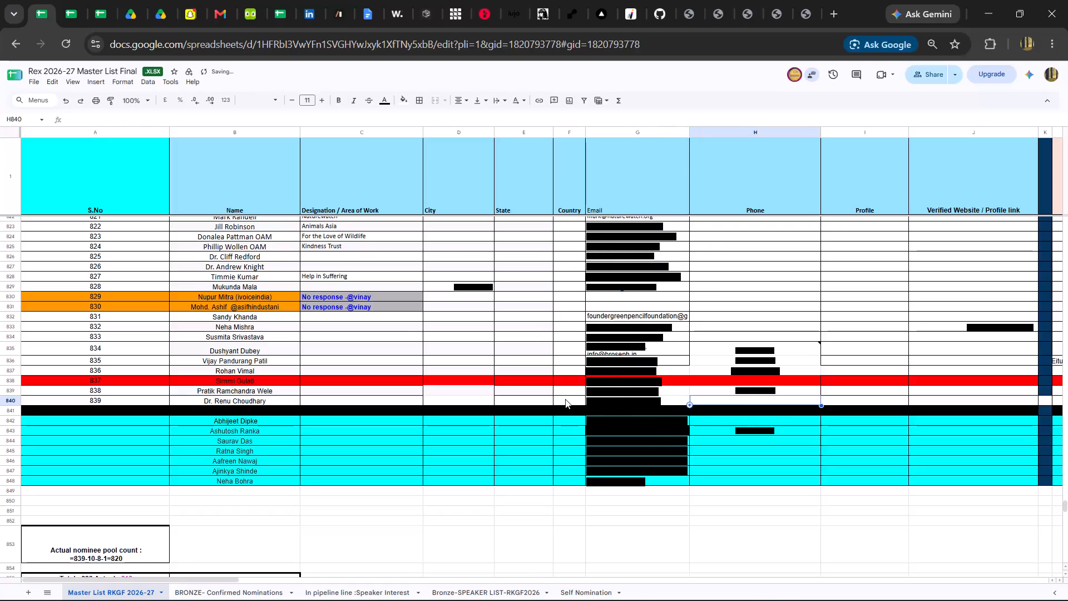
Record the consent as Yes in the Consent- Yes/No column for row 840 of the Master List RKGF 2026-27 sheet.
key("Right")
key("Left")
key("Right")
key("Right")
key("Right")
key("Right")
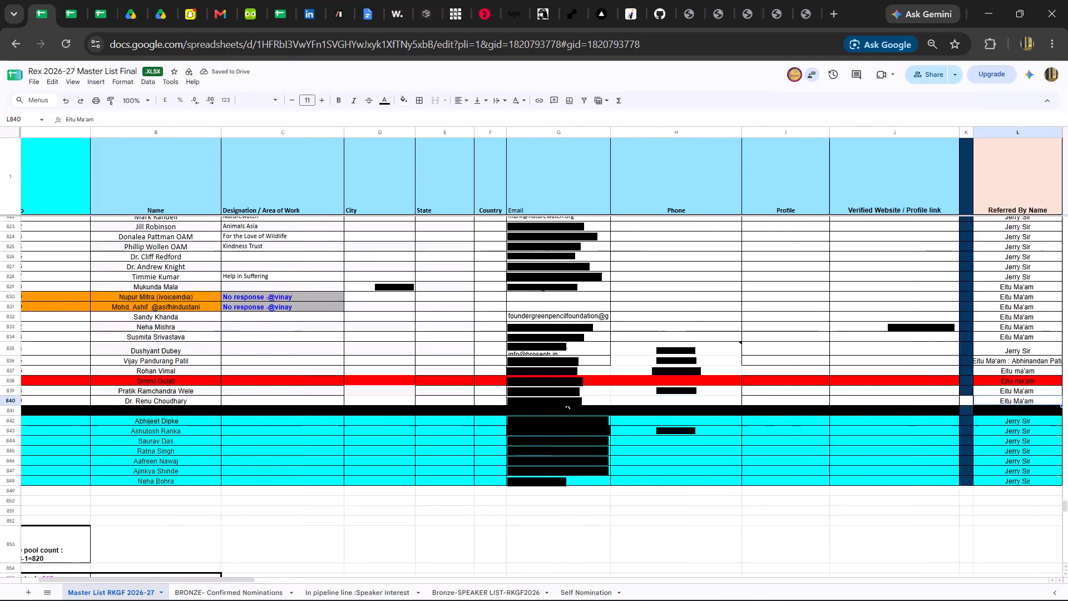
key("Right")
key("Right")
key("Right")
key("Right")
key("Right")
key("Right")
key("Left")
key("Right")
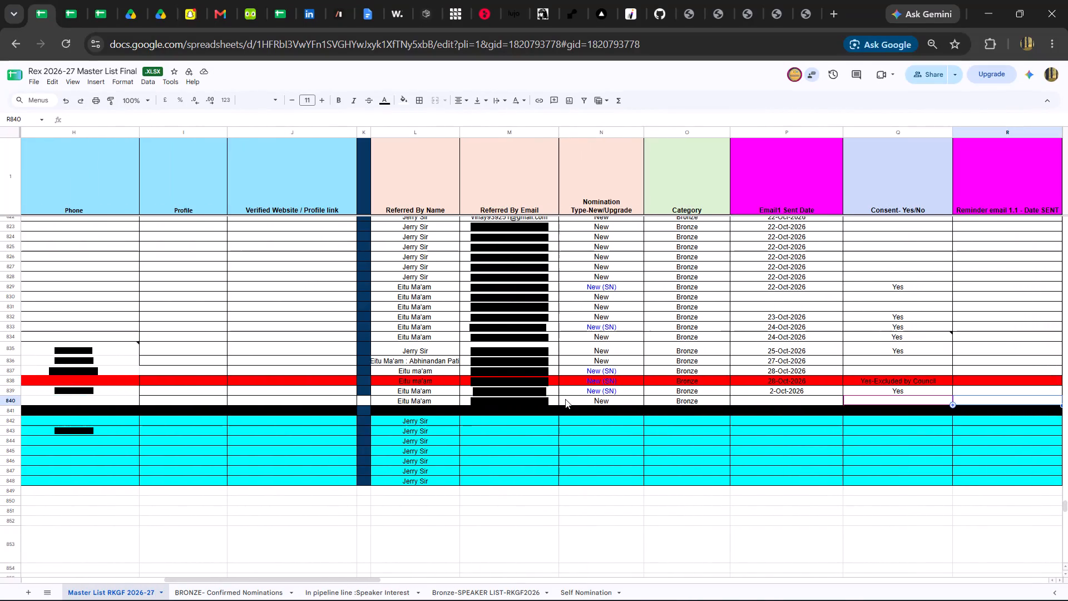
key("Left")
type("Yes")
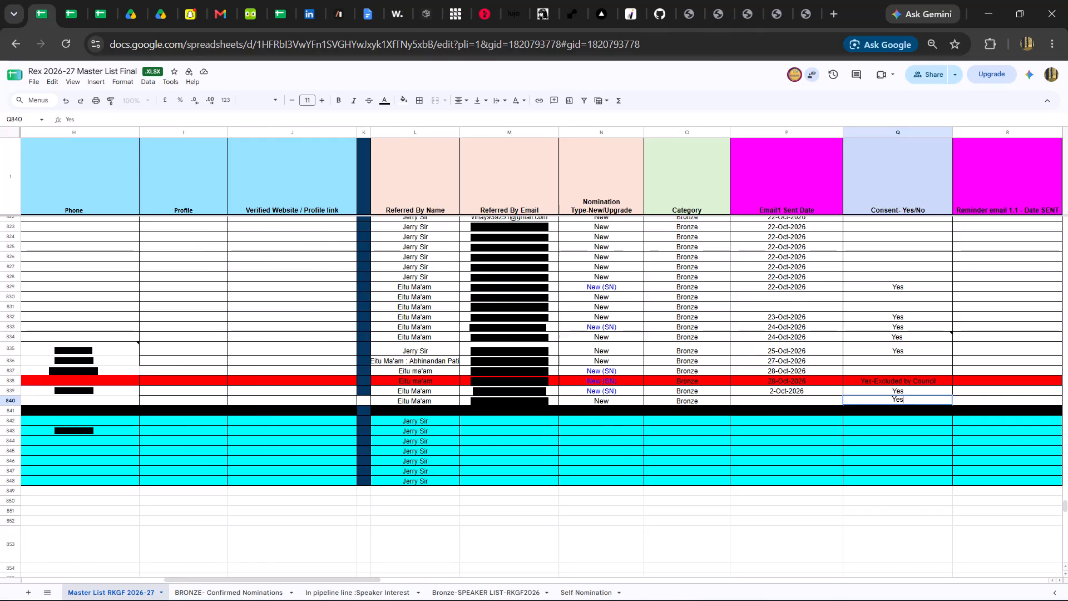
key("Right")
Enter 05-Nov-2026 as the Email1 Sent Date for the nominee in row 840.
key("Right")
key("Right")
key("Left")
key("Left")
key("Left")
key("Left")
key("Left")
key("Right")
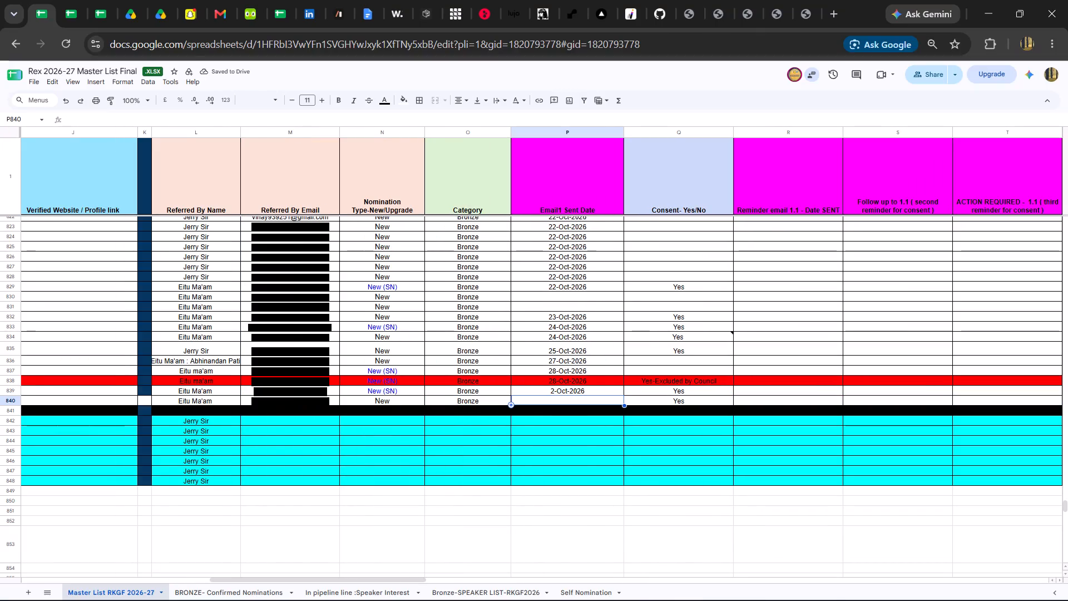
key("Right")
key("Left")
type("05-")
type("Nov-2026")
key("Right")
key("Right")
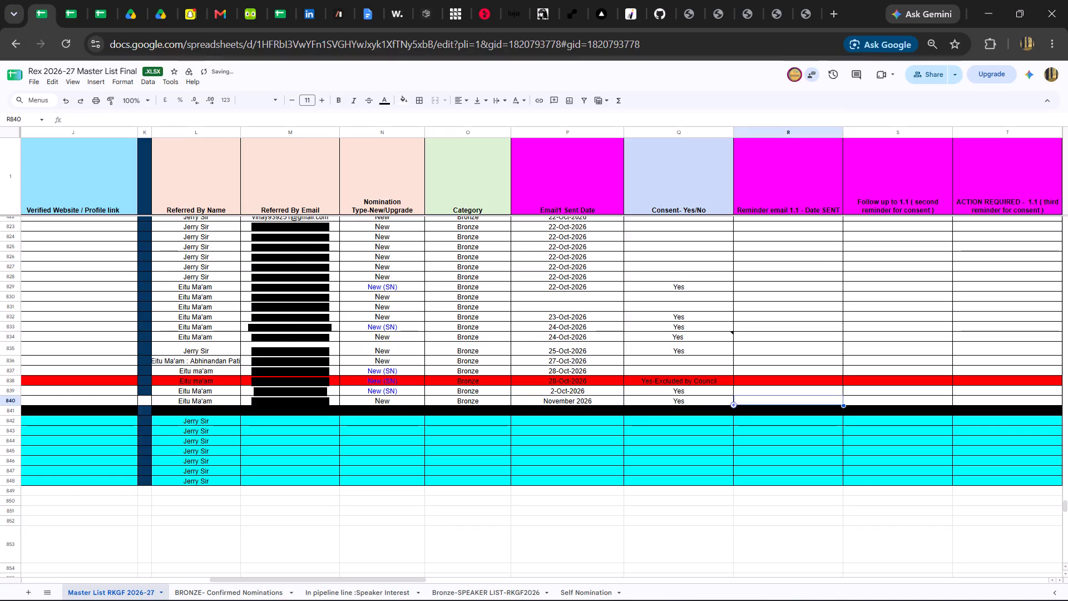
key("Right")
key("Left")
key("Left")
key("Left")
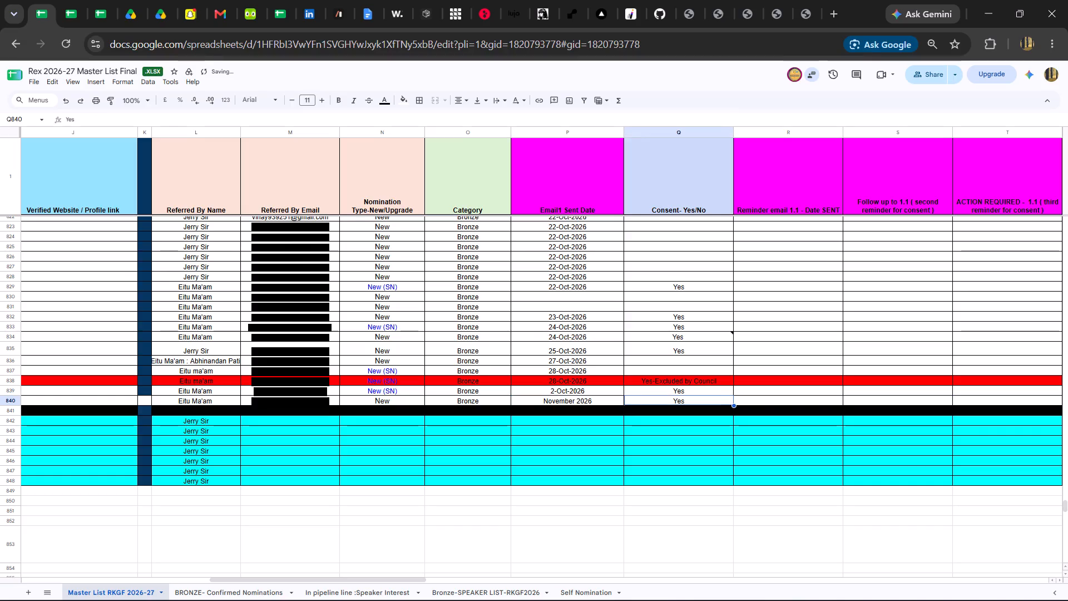
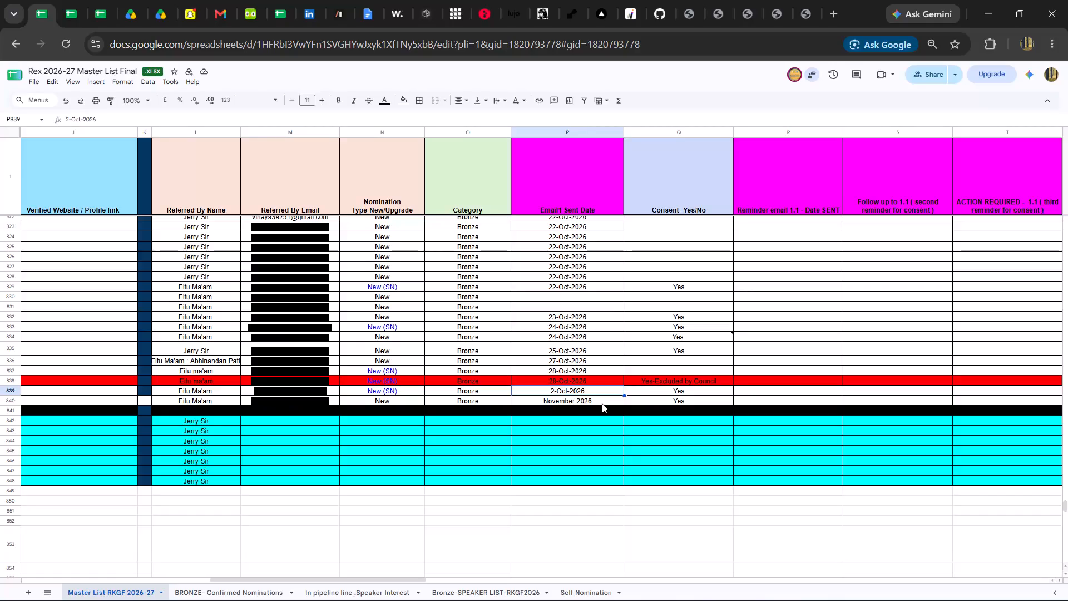
Select the Email1 Sent Date cell for the nominee in row 840 of the Master List RKGF 2026-27 sheet.
left_click(602, 405)
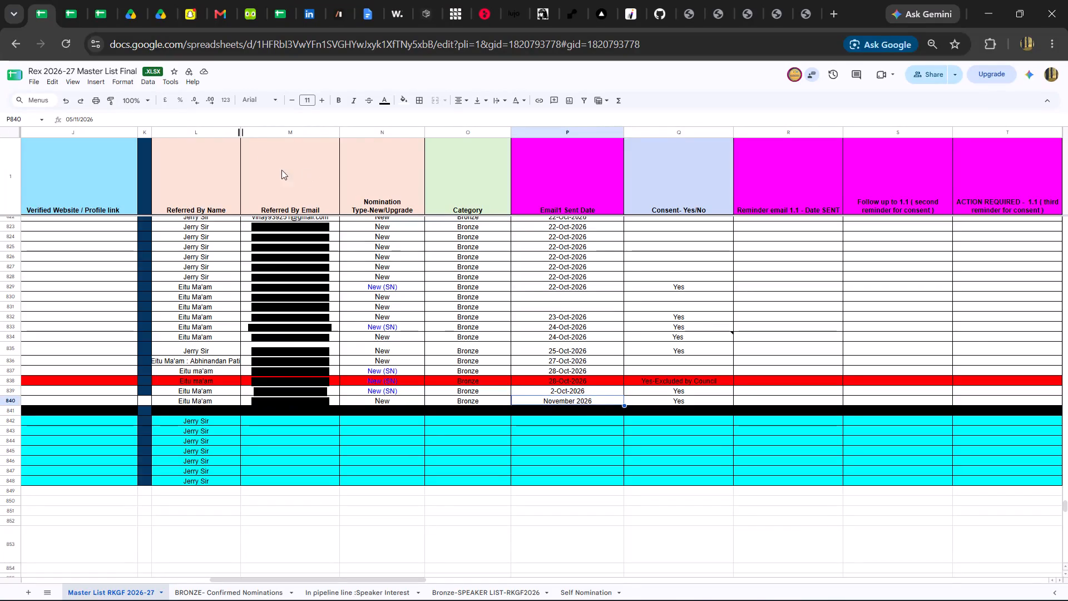
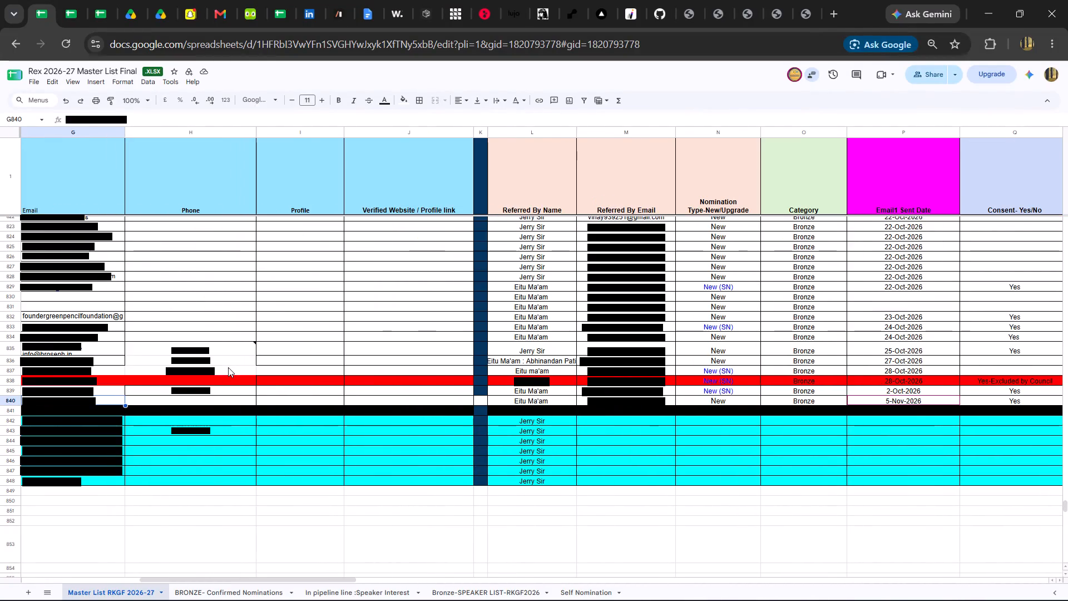
Paste the copied phone number into the Phone cell for the nominee in row 840 of the Master List RKGF 2026-27 sheet.
key("Right")
key("ctrl+v")
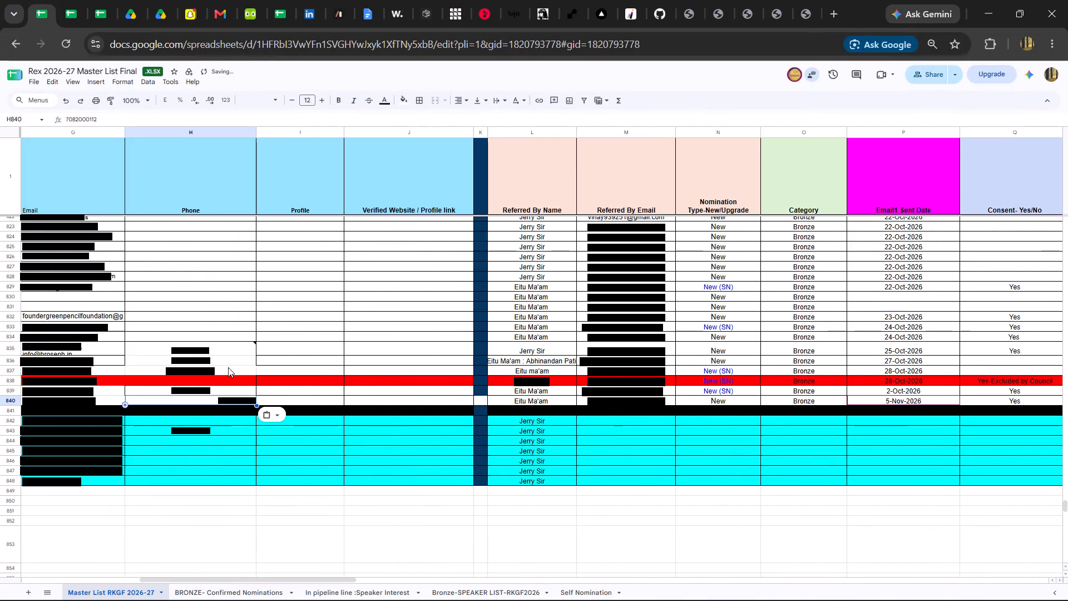
Enter 05-Nov-2026 as the Form Sent DATE for the nominee in row 840 of the Master List RKGF 2026-27 sheet.
key("Right")
key("Right")
key("Right")
key("Right")
key("Right")
key("Right")
key("Right")
key("Right")
key("Right")
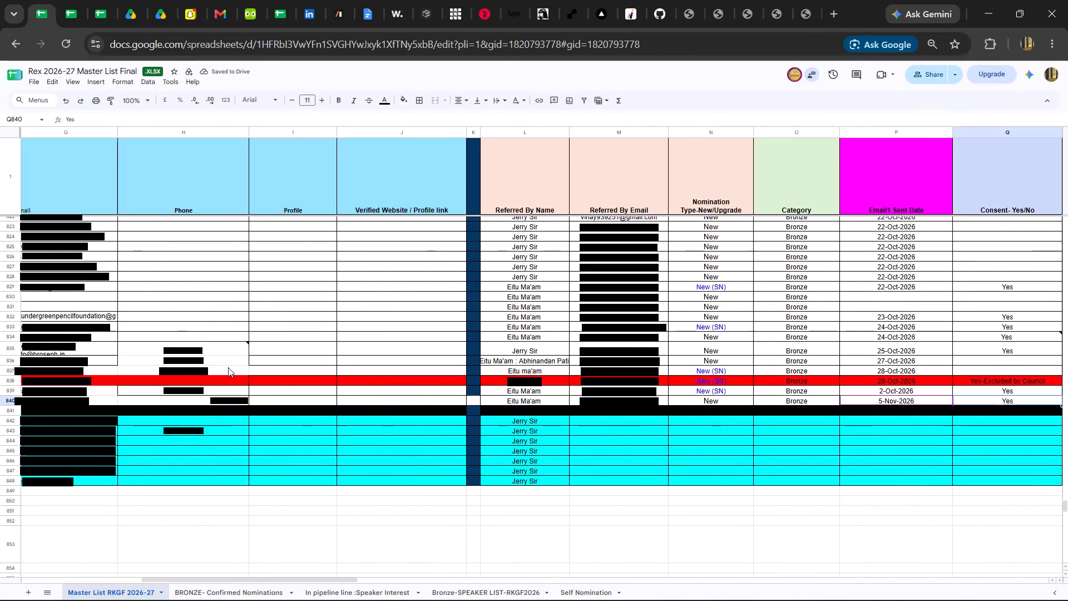
key("Right")
key("Right")
key("Right")
key("Right")
key("Right")
key("Left")
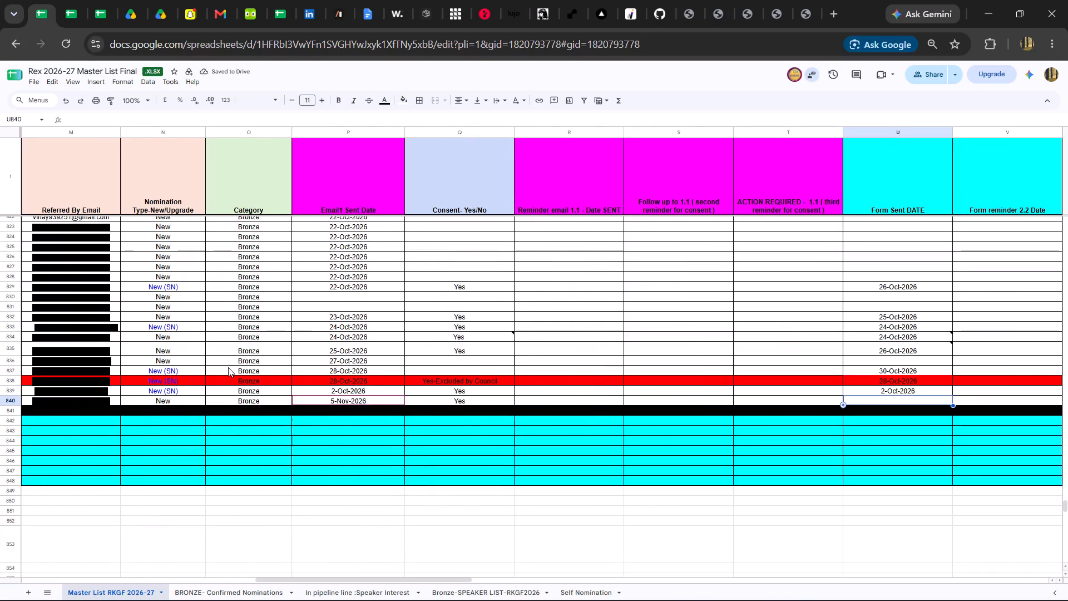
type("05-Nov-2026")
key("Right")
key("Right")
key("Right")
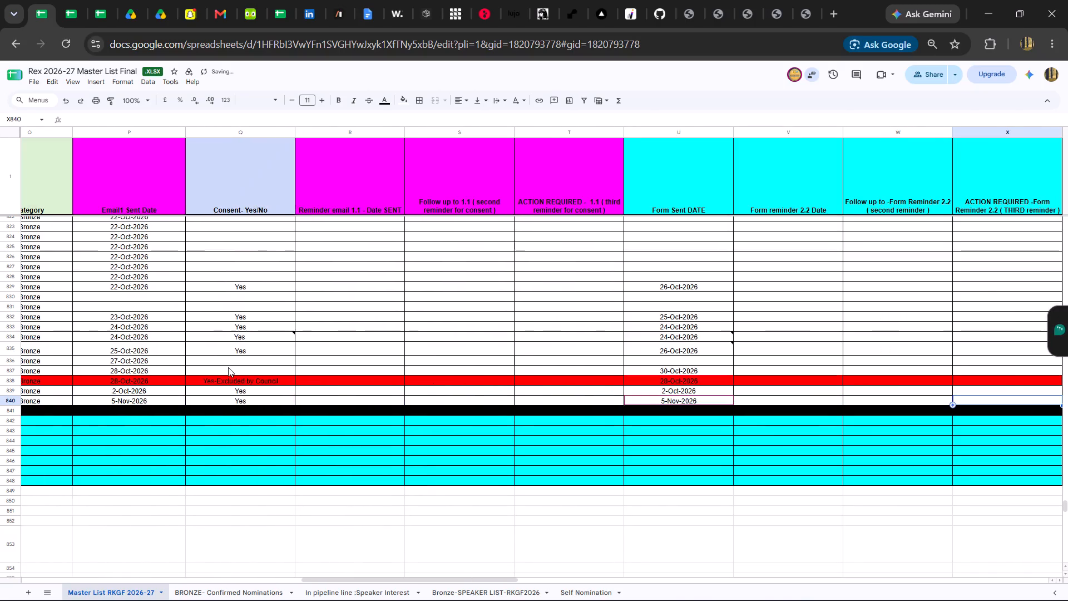
Check row 840 of the master list across the form submission, confirmation email and citation columns through PDF File Link.
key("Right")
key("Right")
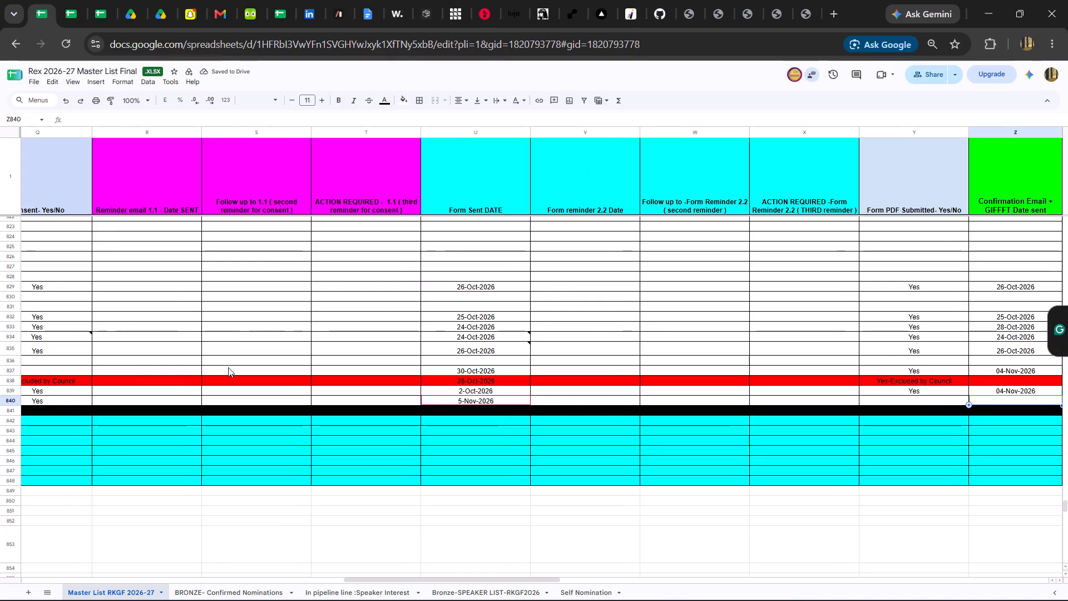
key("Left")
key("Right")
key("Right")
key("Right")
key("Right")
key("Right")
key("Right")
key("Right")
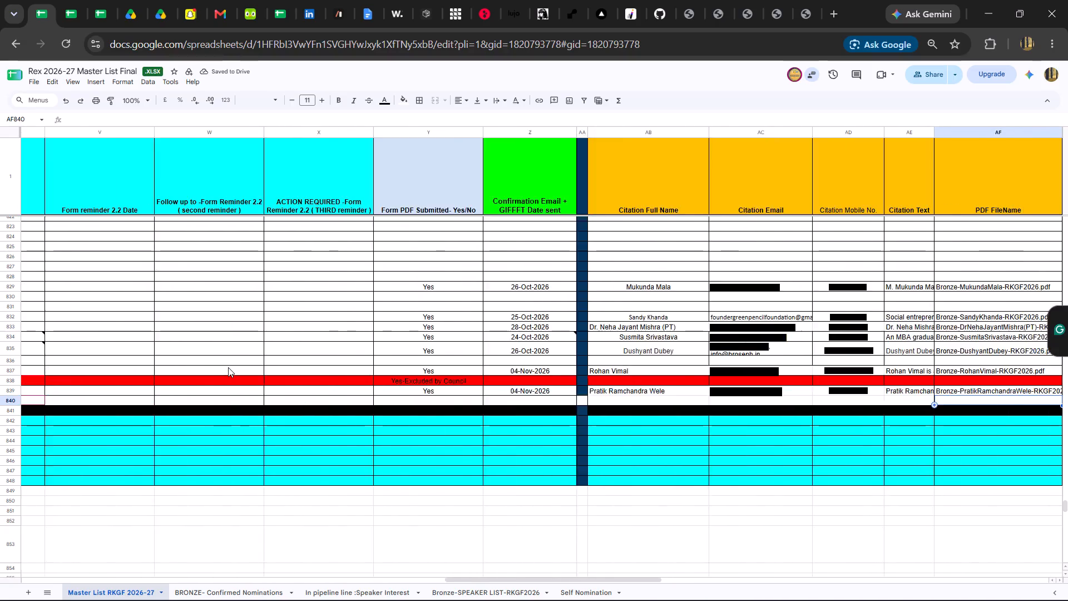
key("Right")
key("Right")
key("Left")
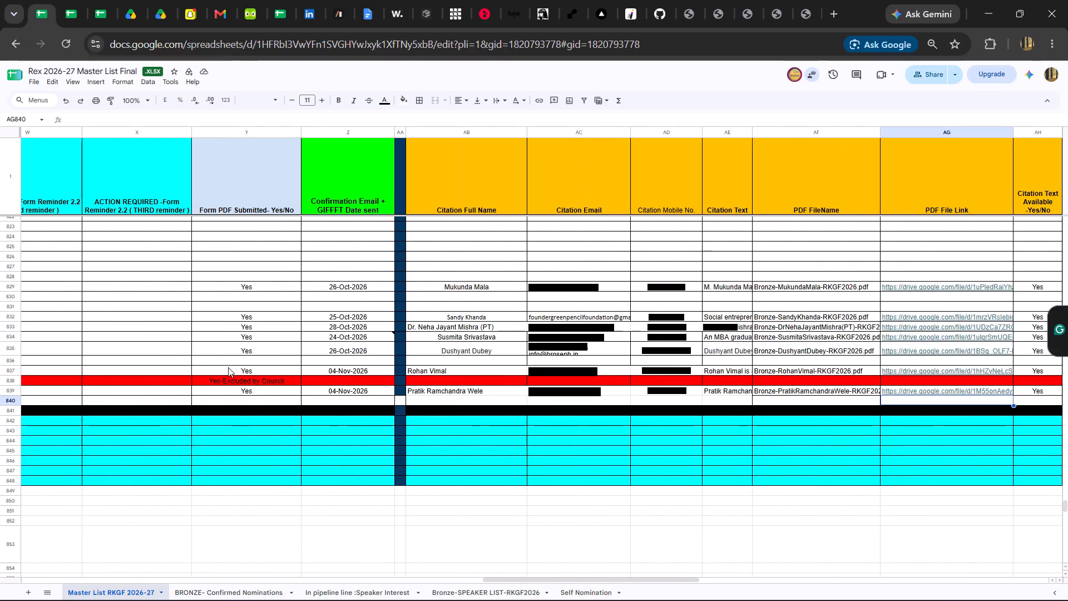
Go back along row 840 to review its form, consent, Email1, category and referral columns.
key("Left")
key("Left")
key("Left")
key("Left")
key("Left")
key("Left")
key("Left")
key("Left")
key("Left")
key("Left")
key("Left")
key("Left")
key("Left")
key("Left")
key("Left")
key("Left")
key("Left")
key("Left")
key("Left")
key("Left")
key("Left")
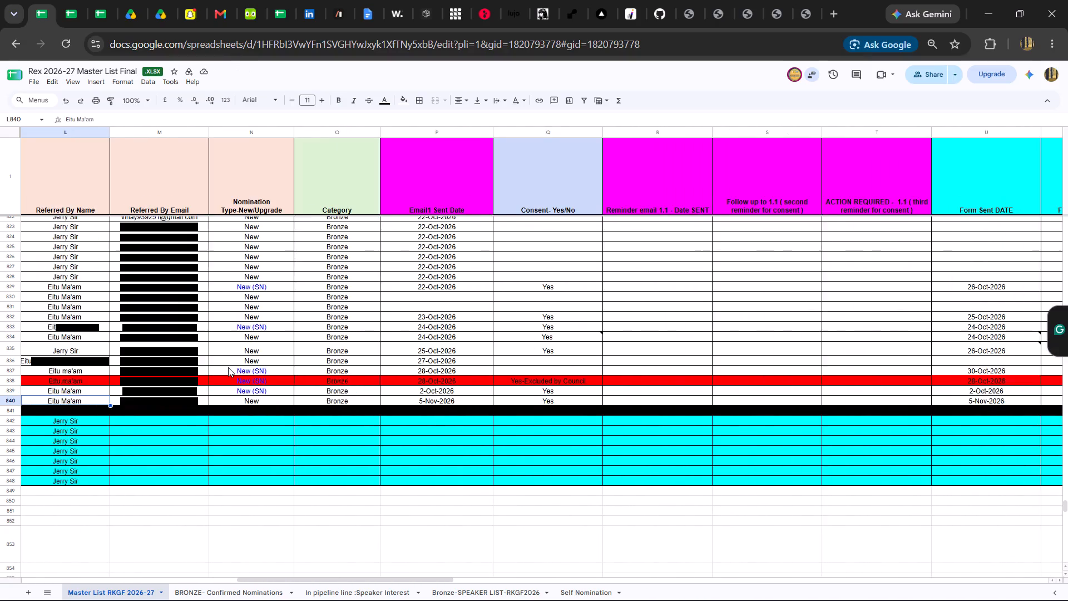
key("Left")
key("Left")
Examine row 840 from the referral details through the consent, form, citation, certificate and speaker invitation columns.
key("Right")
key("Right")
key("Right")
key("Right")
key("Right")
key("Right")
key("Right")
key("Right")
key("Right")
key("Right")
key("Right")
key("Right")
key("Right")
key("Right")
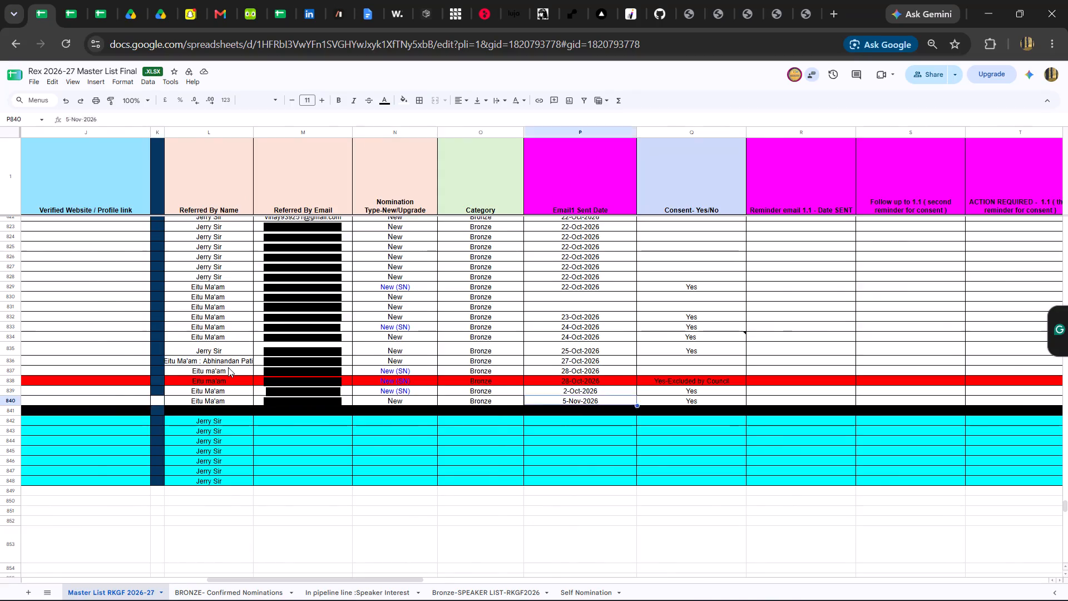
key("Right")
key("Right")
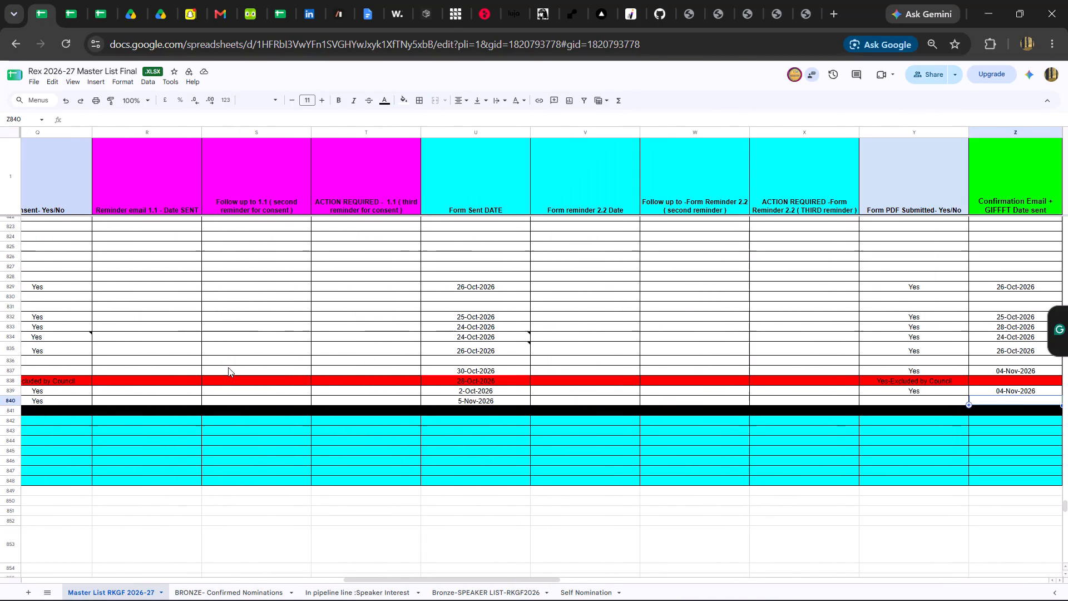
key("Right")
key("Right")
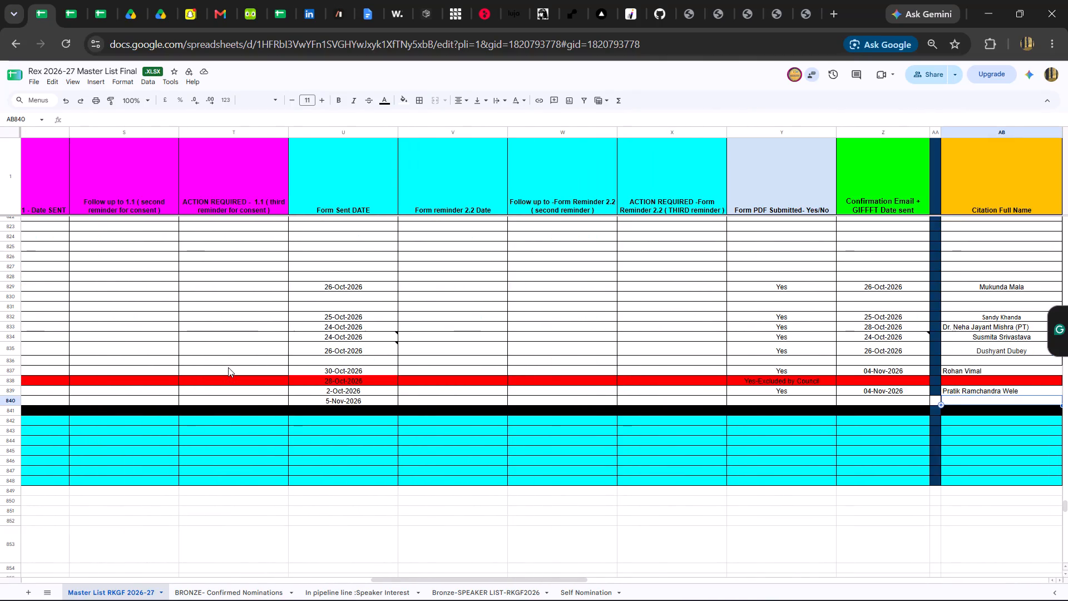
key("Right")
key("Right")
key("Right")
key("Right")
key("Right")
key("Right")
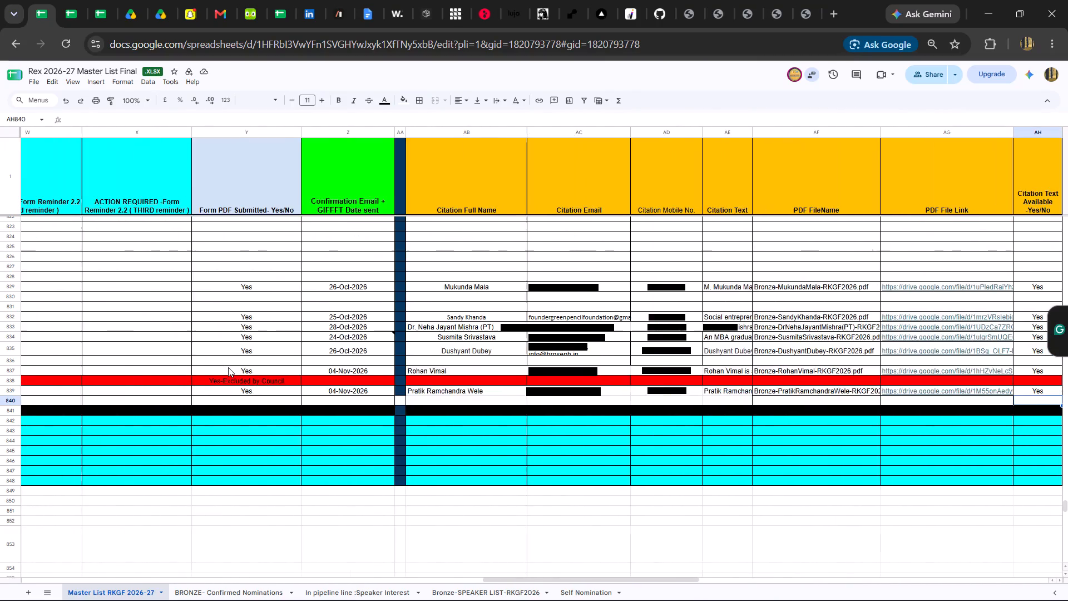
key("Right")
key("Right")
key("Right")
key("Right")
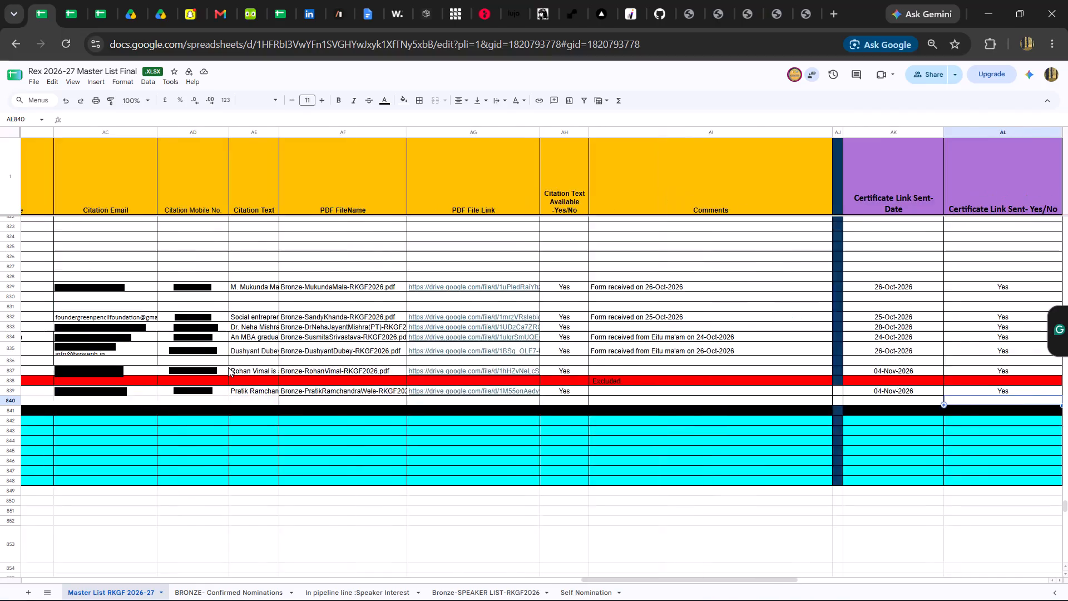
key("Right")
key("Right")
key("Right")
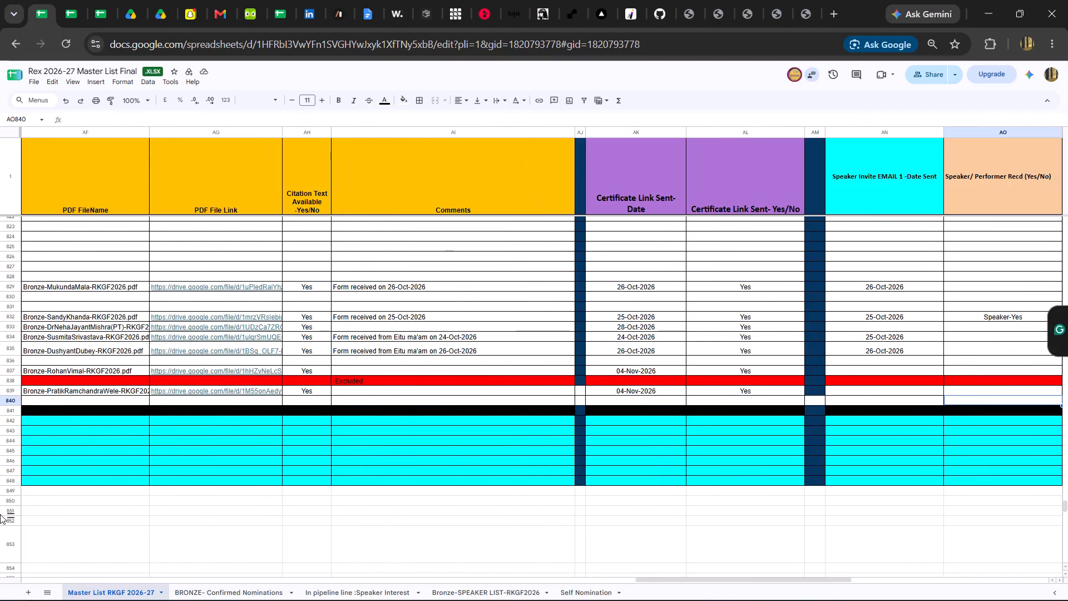
Open the BRONZE- Confirmed Nominations sheet and find the last entries in its list.
left_click(240, 591)
scroll(292, 534, "down", 4)
scroll(292, 534, "up", 1)
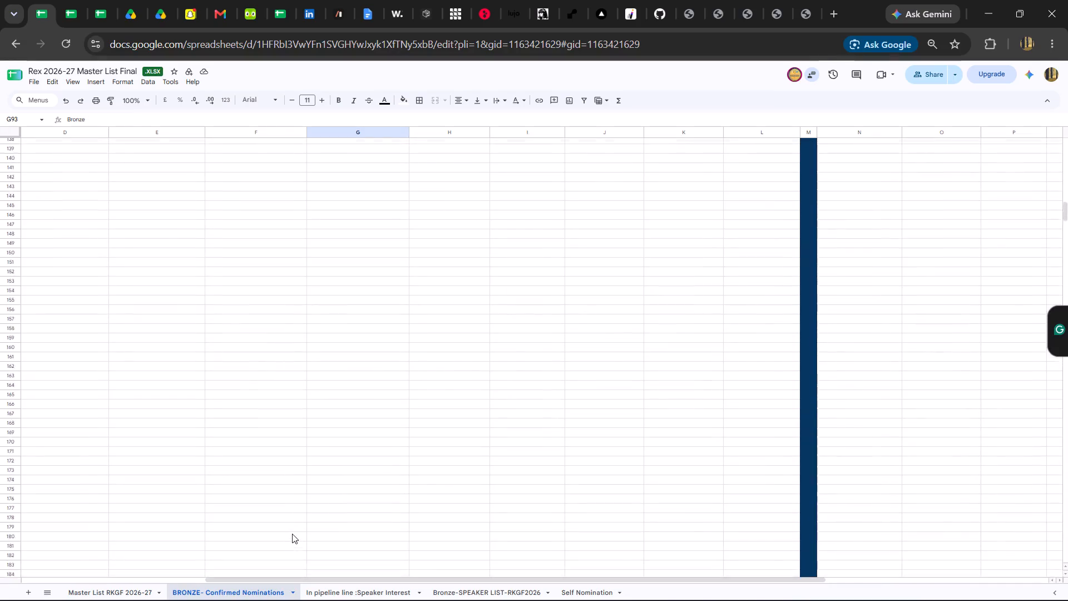
scroll(292, 534, "up", 2)
scroll(292, 534, "down", 5)
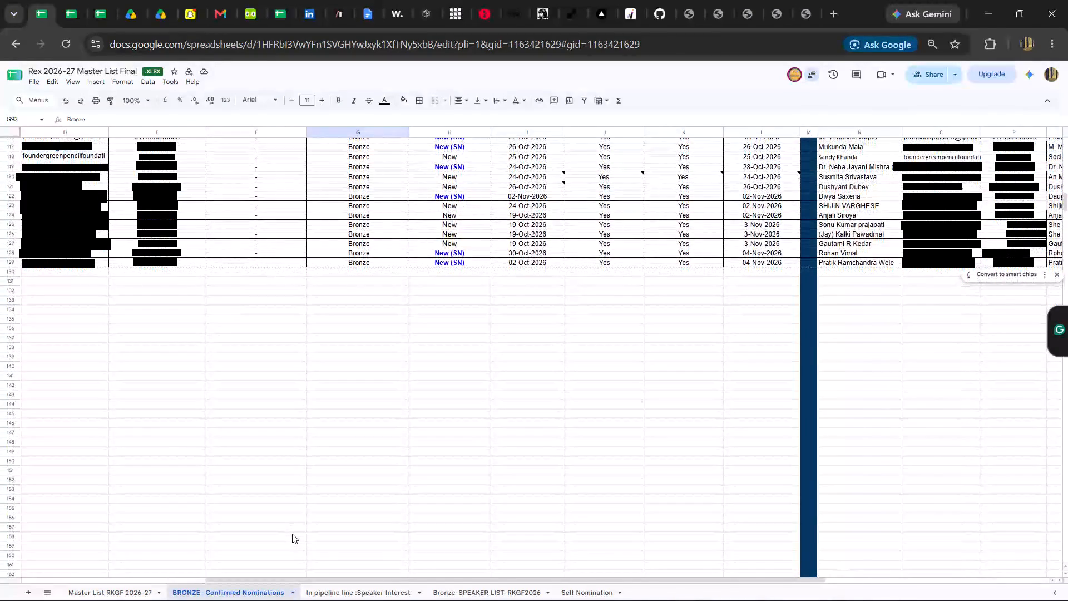
Examine the serial number and name columns for the last entries in the BRONZE- Confirmed Nominations list.
scroll(292, 534, "right", 4)
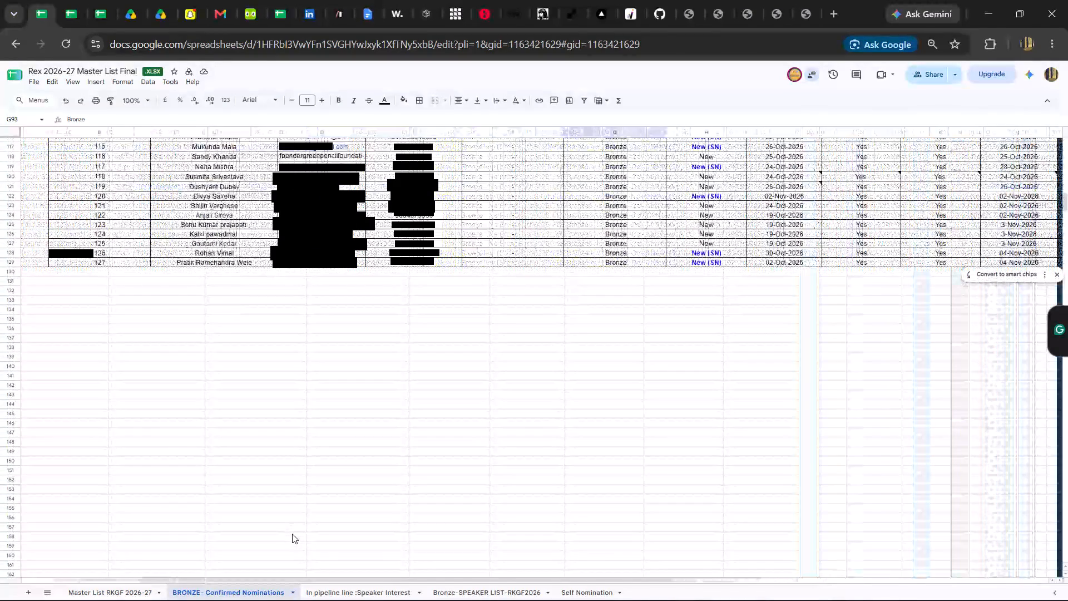
scroll(340, 466, "up", 1)
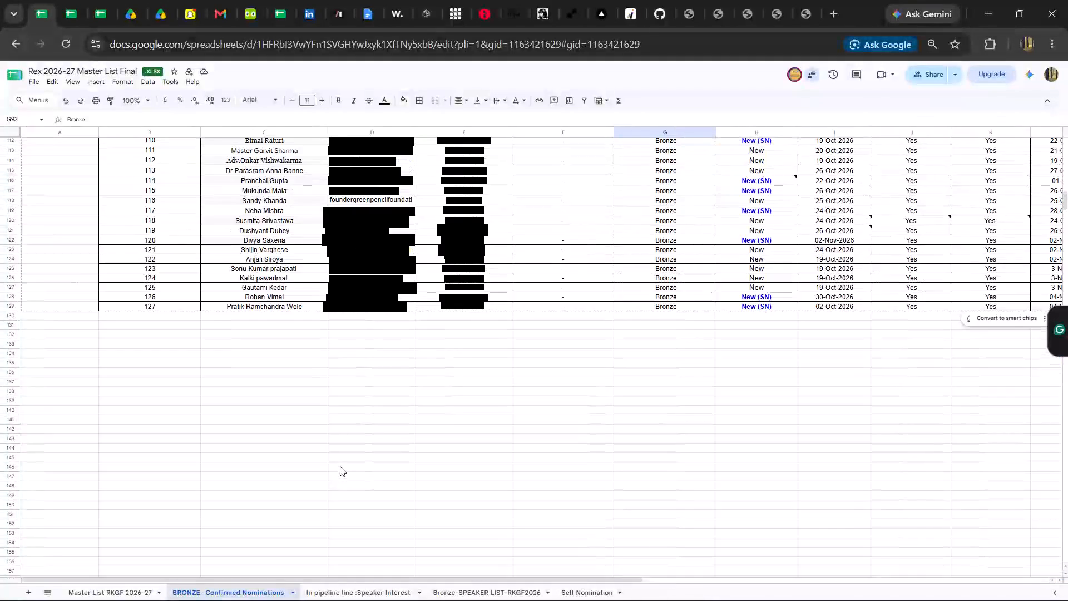
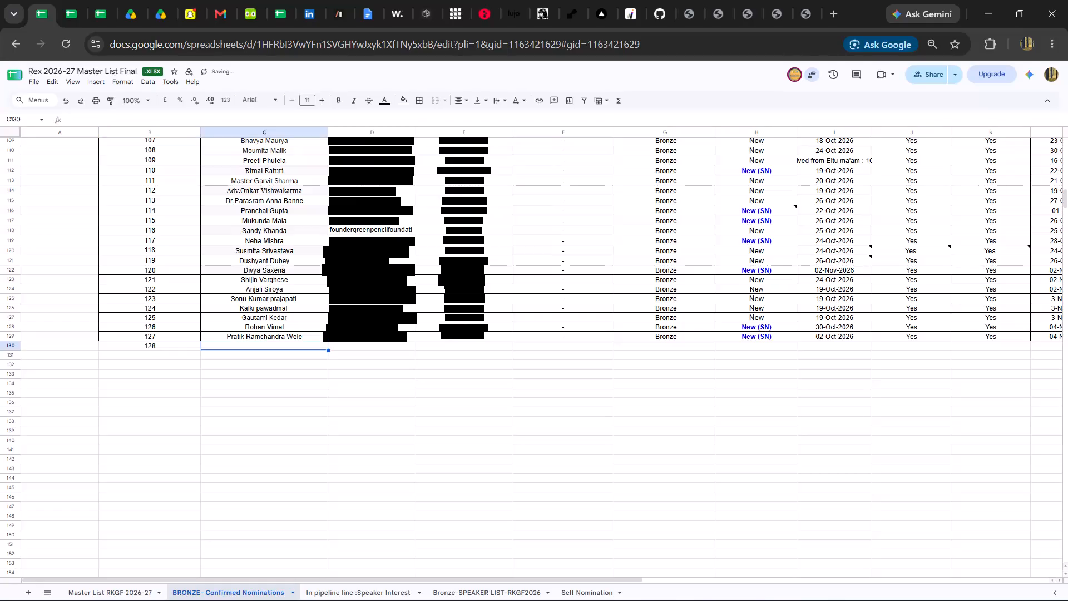
Copy the nominee name from row 840 of Master List RKGF 2026-27 into cell C130 of BRONZE- Confirmed Nominations.
left_click(97, 592)
scroll(221, 406, "right", 6)
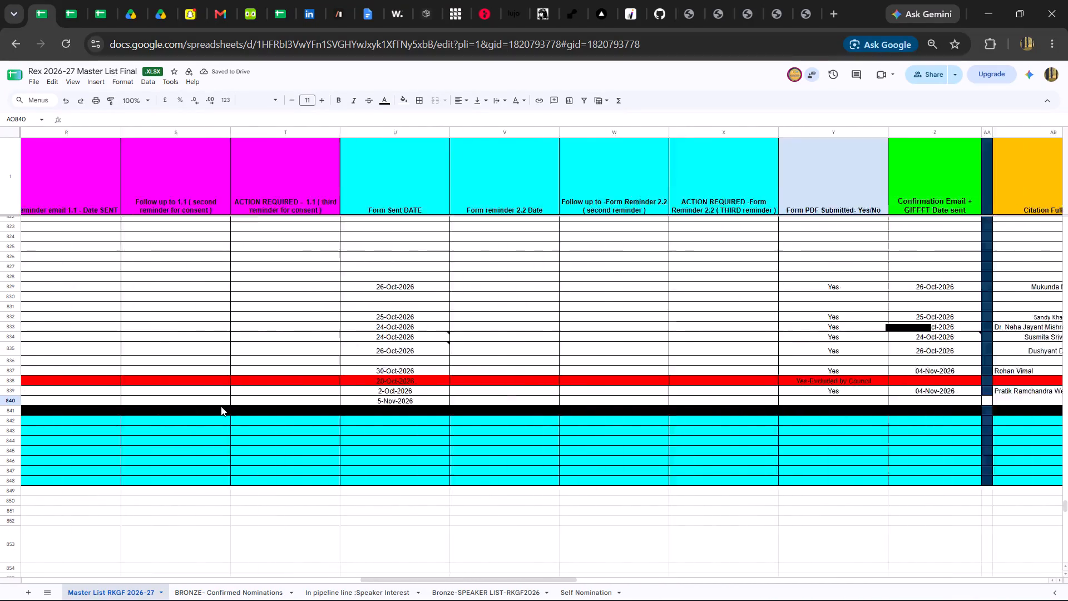
scroll(221, 406, "right", 6)
left_click(230, 400)
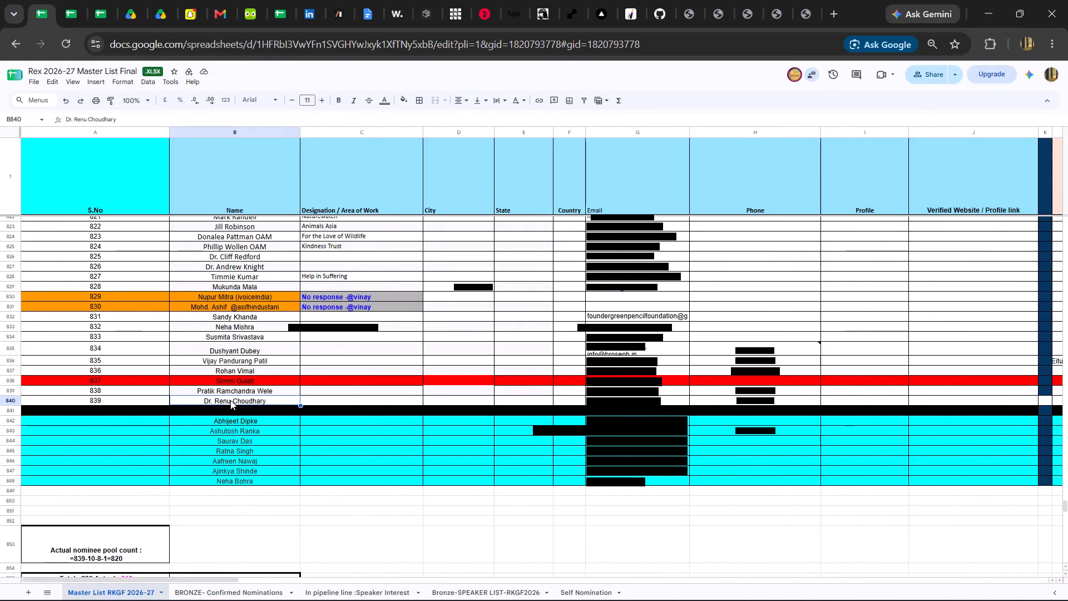
key("ctrl+c")
left_click(221, 590)
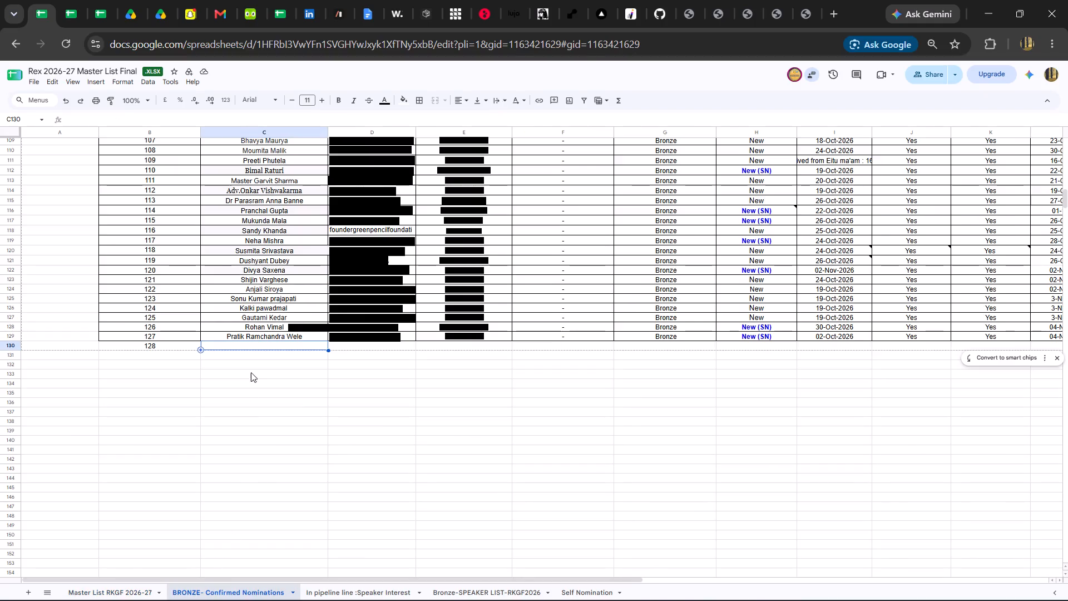
key("ctrl+v")
Copy the same nominee's email from master list cell G840 into cell D130 of BRONZE- Confirmed Nominations.
left_click(112, 591)
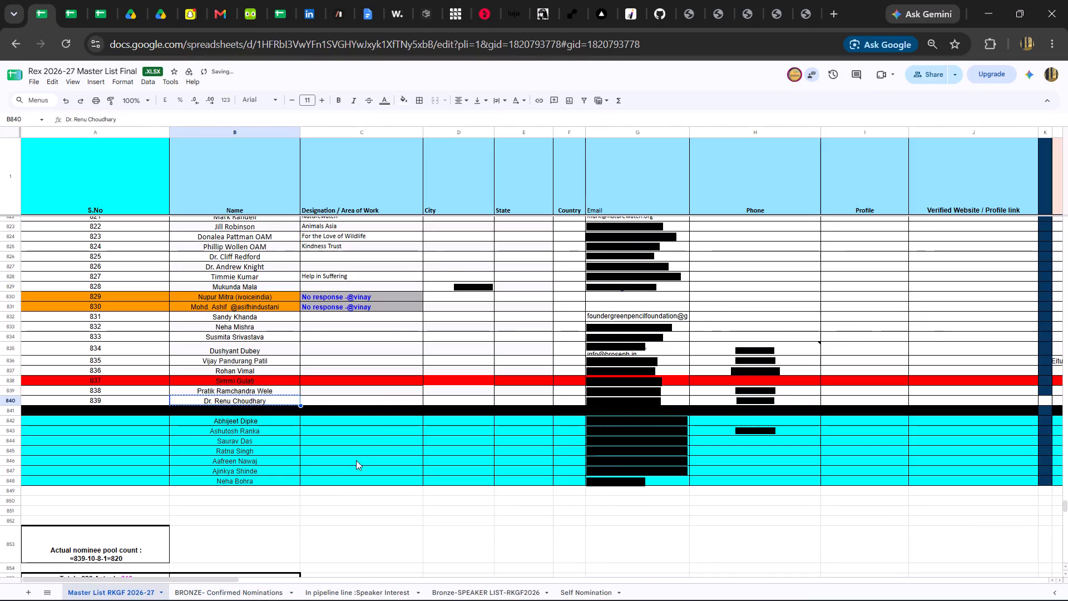
left_click(613, 399)
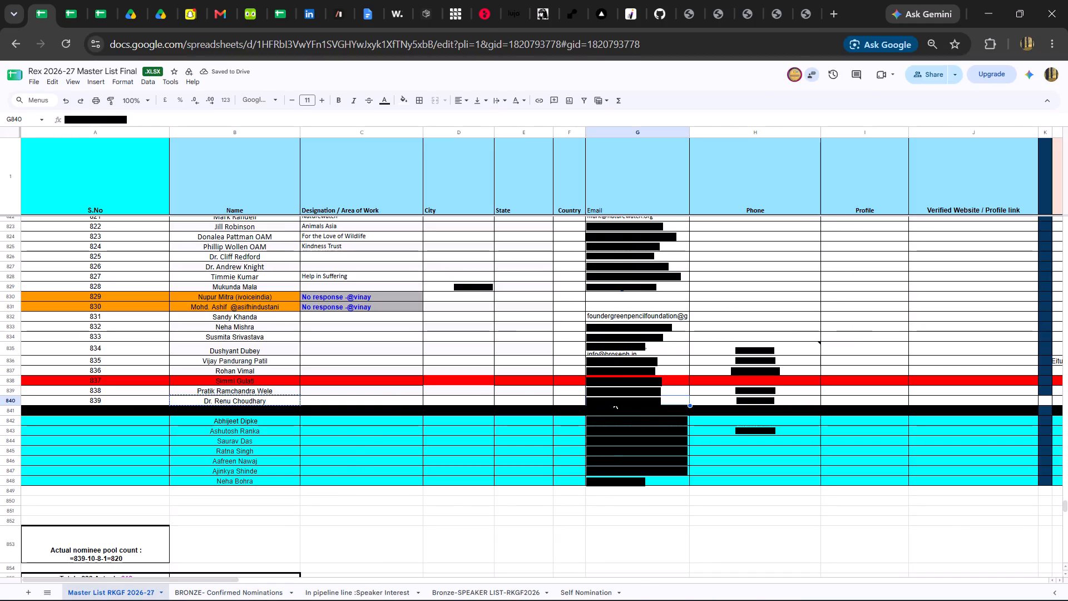
key("ctrl+c")
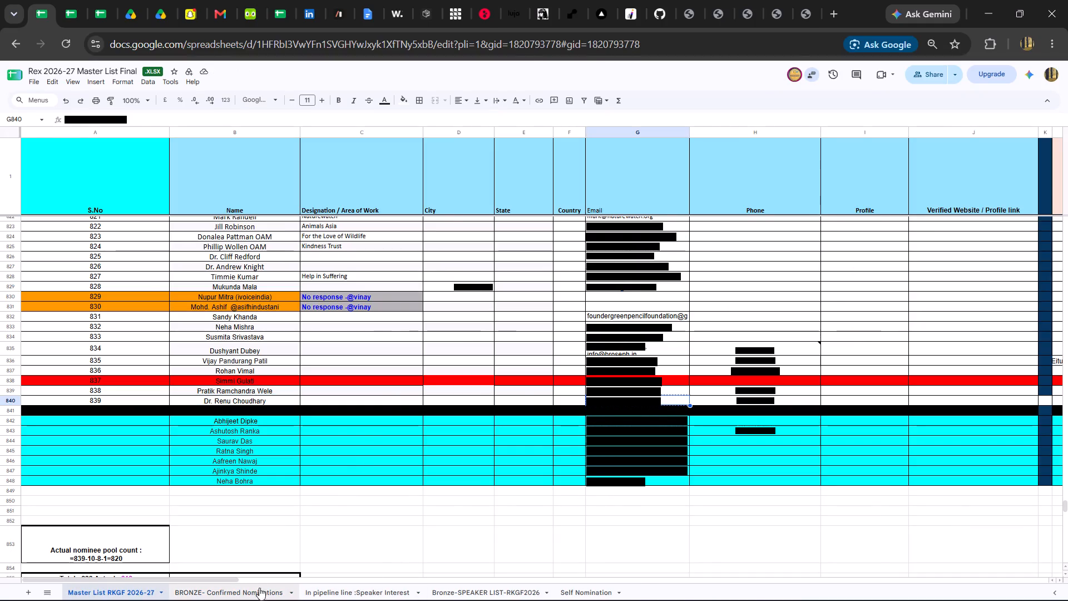
left_click(259, 589)
key("Right")
key("ctrl+v")
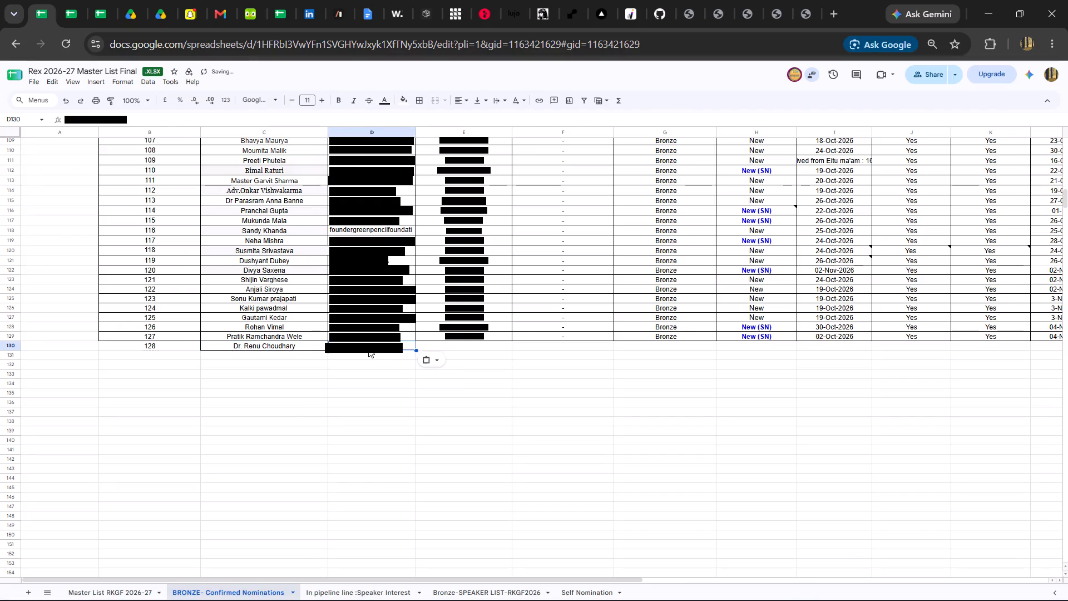
Copy the nominee's phone number from master list cell H840 into cell E130 of BRONZE- Confirmed Nominations.
left_click(116, 587)
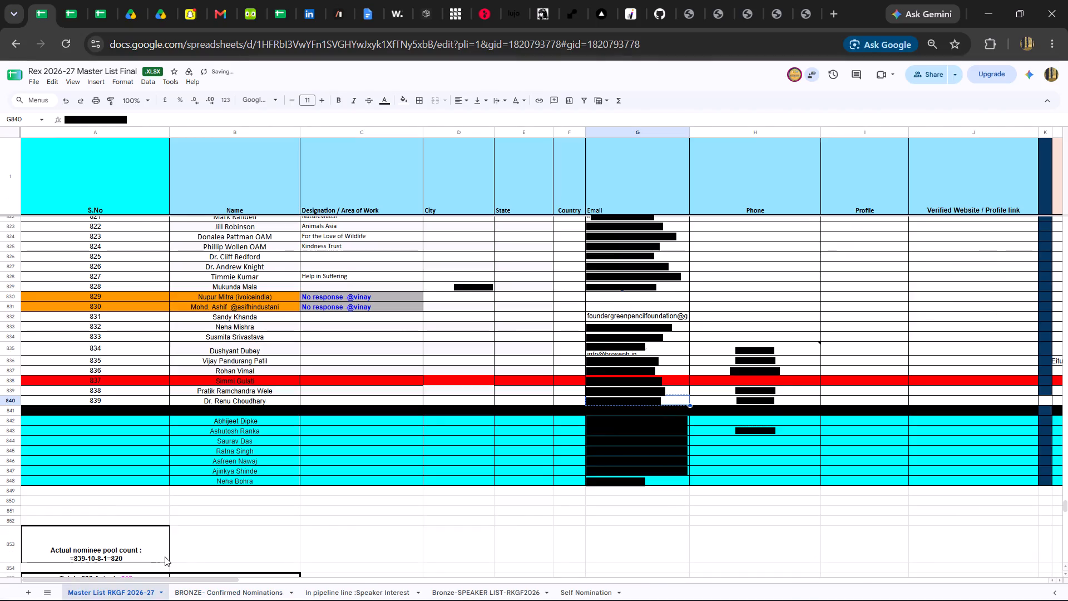
key("Right")
key("ctrl+c")
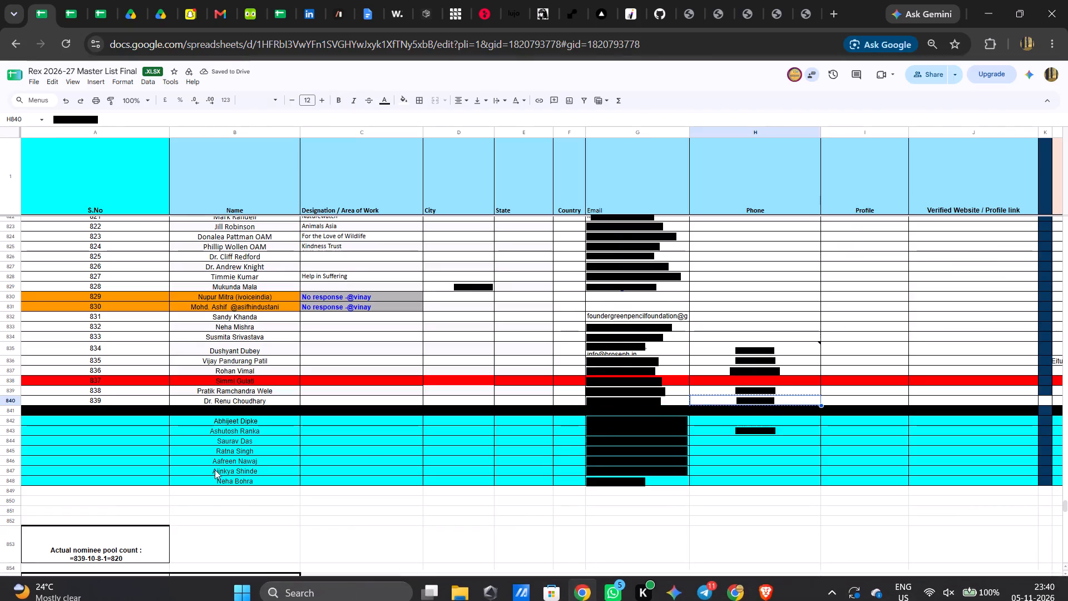
left_click(231, 598)
key("Right")
key("ctrl+v")
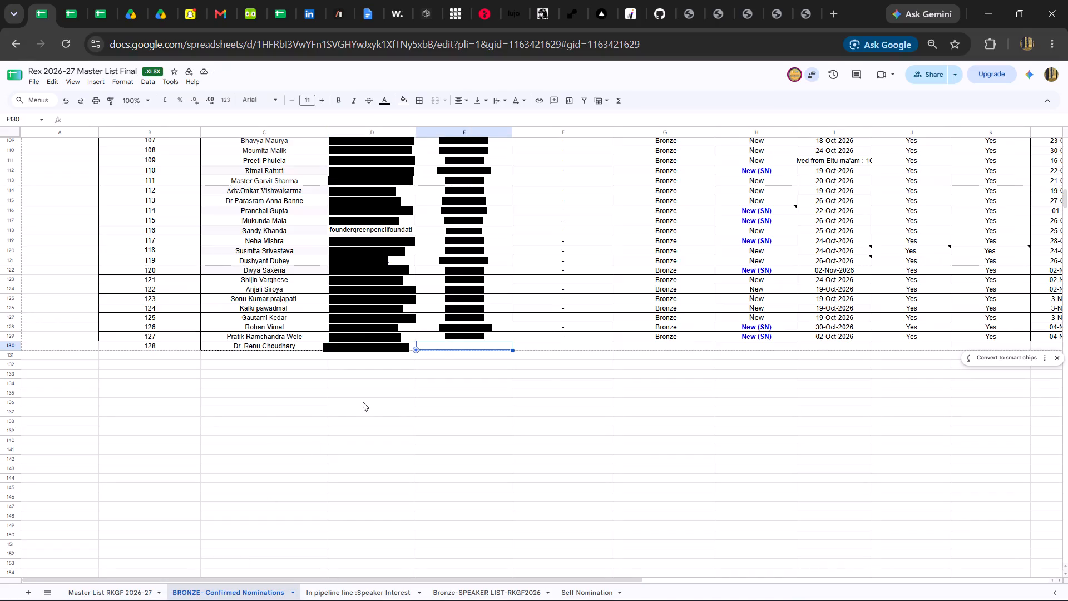
Fill columns F and G of row 130 with the "-" and "Bronze" entries copied from row 129.
key("Right")
key("Right")
key("Left")
key("Up")
key("ctrl+c")
key("Down")
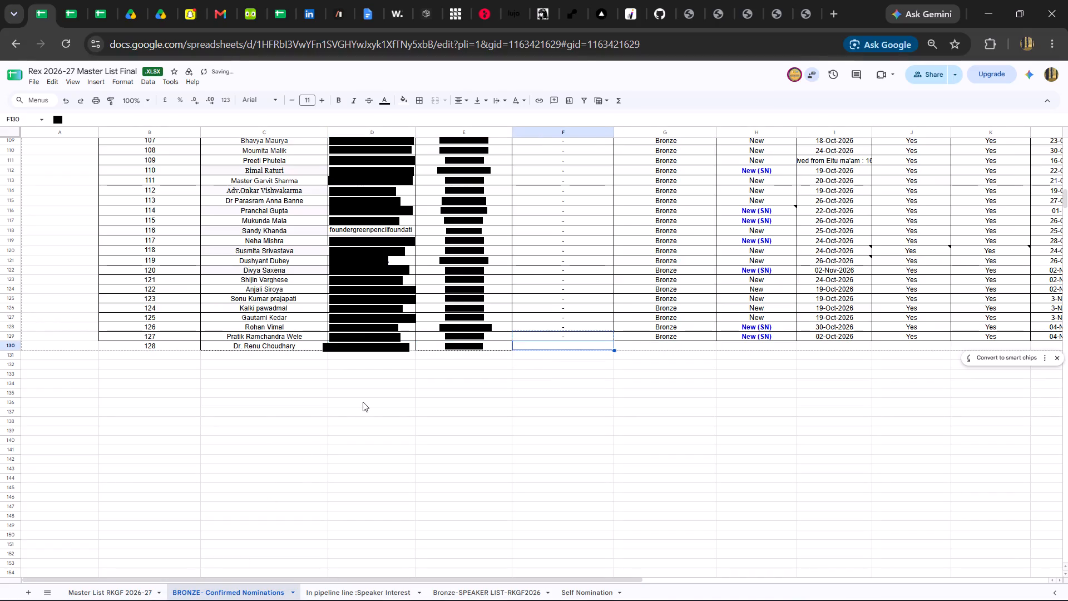
key("ctrl+v")
key("Right")
key("Up")
key("ctrl+c")
key("Down")
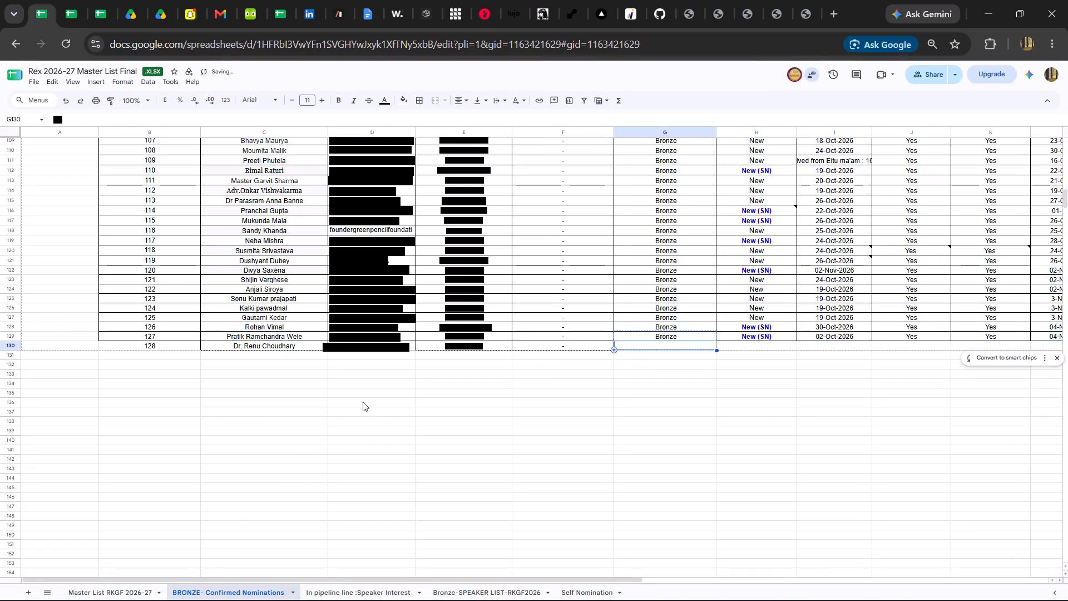
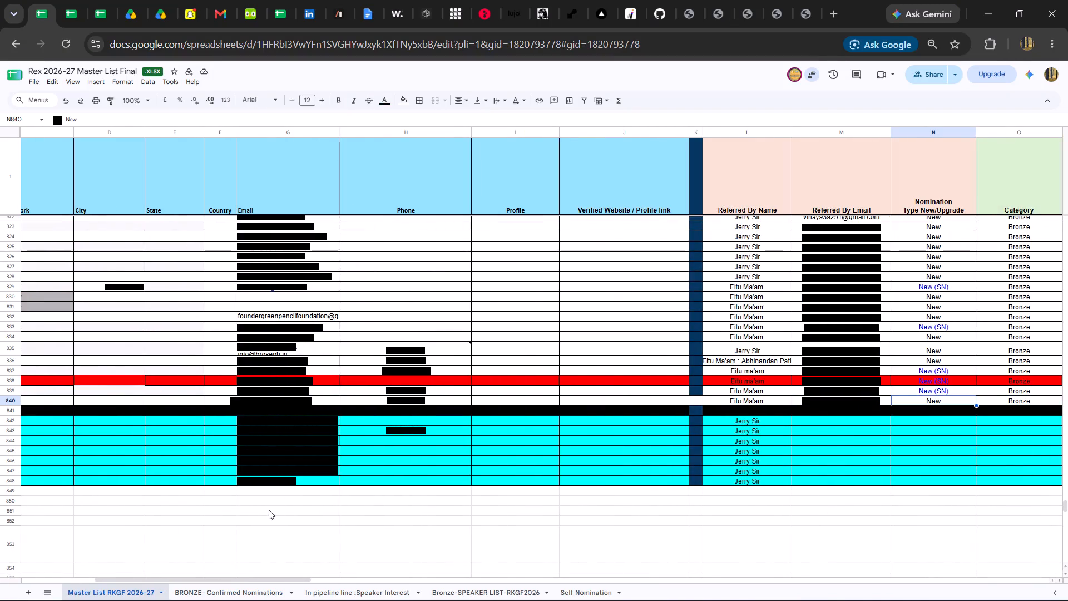
Copy the nomination type New from row 840 of the master list into entry 128 of BRONZE- Confirmed Nominations.
key("Right")
key("Left")
key("ctrl+c")
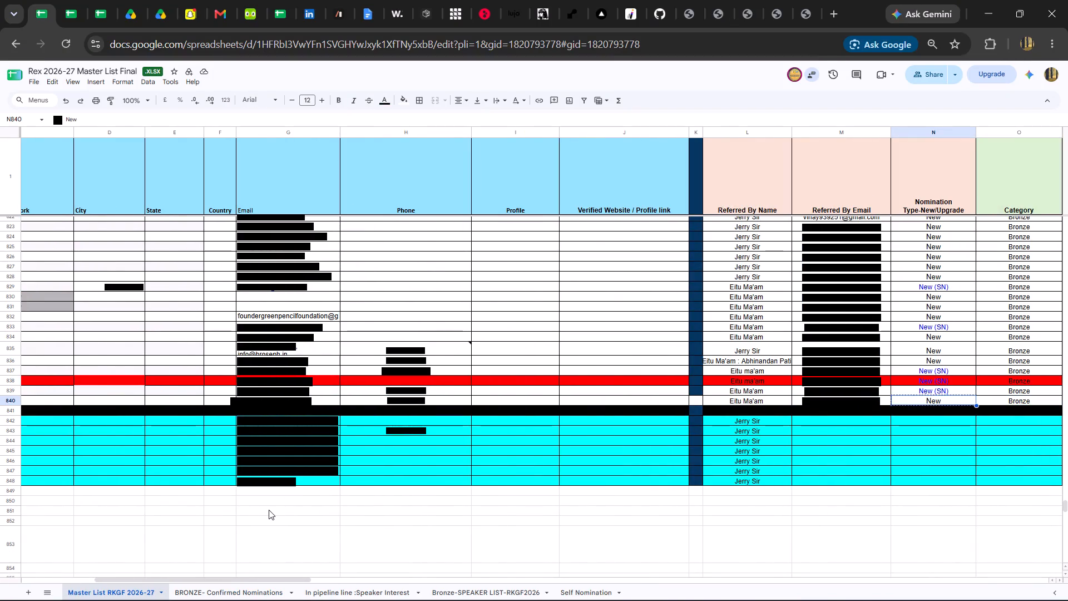
left_click(235, 589)
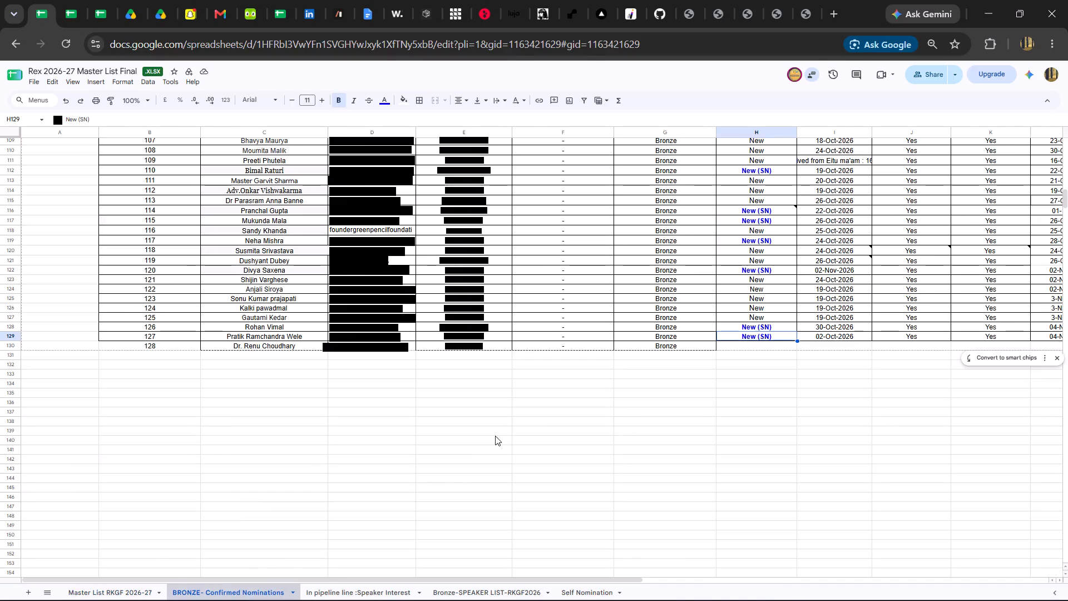
key("Right")
key("Left")
key("Down")
key("ctrl+v")
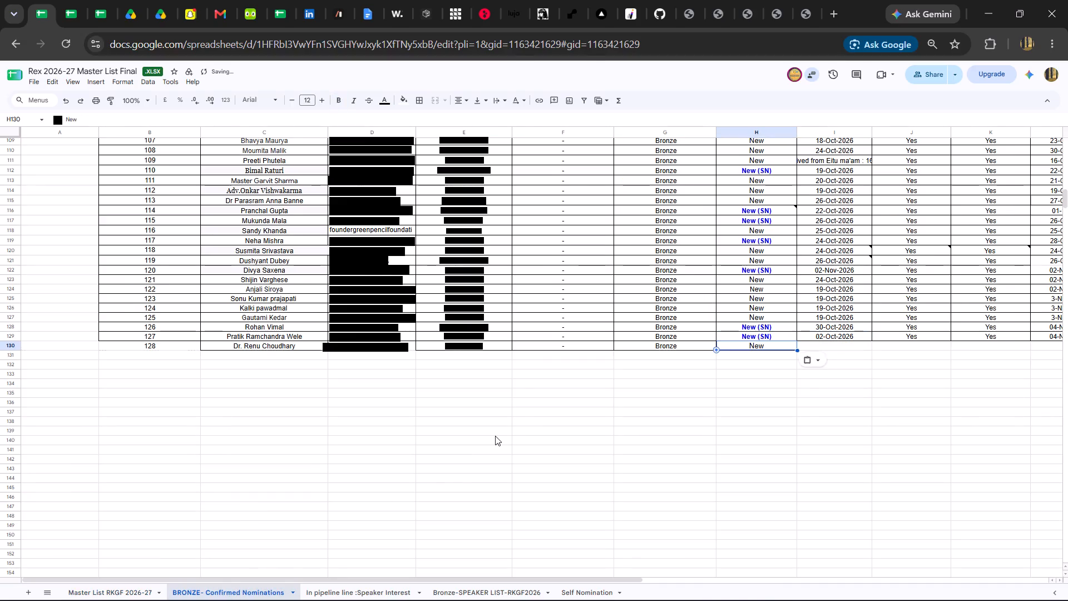
Enter 05-Nov-2026 as the form sent date for entry 128.
key("Right")
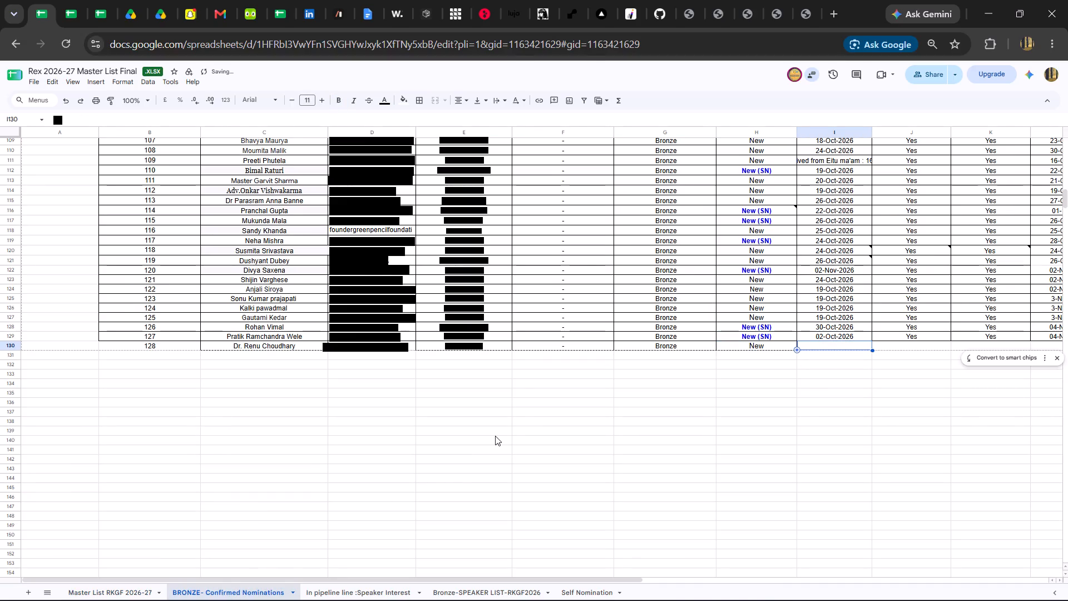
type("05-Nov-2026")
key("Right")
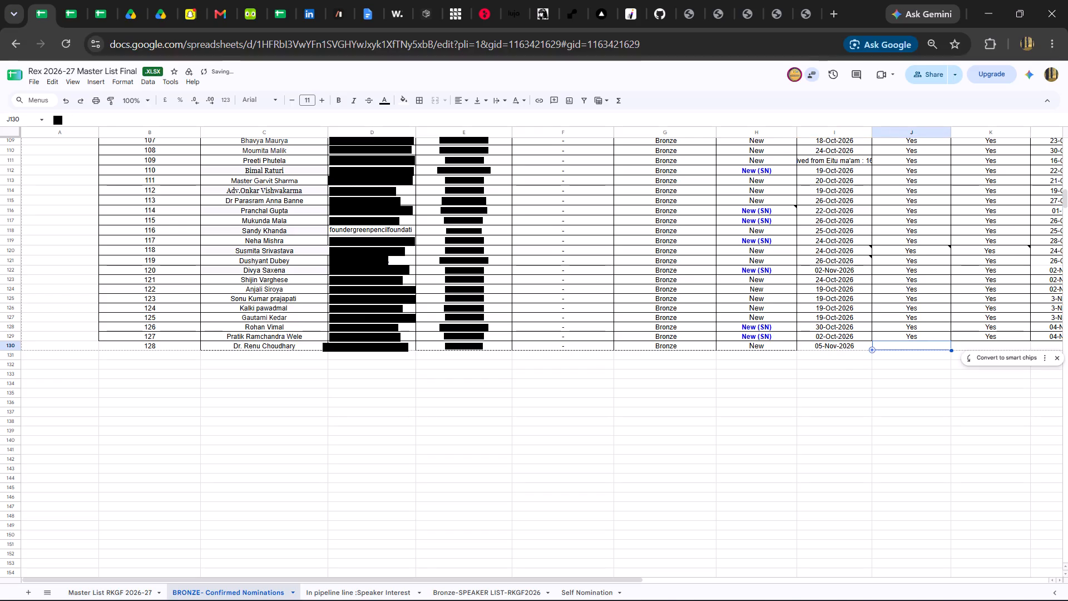
Check the column heading and fill entry 128's Consent field with Yes, copied from entry 127.
scroll(495, 436, "up", 11)
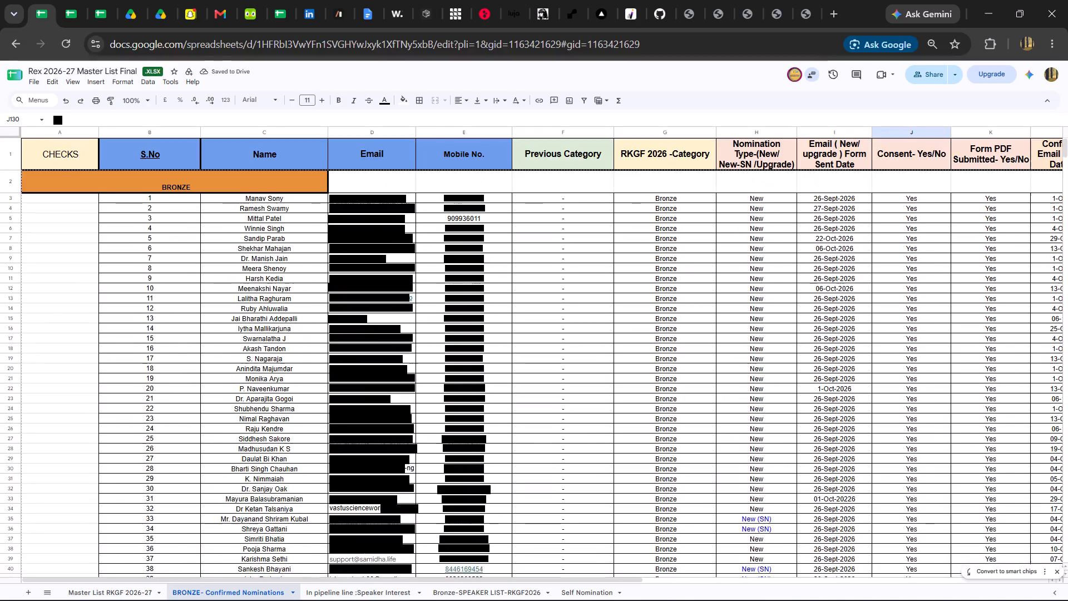
scroll(495, 436, "down", 1)
scroll(495, 436, "up", 4)
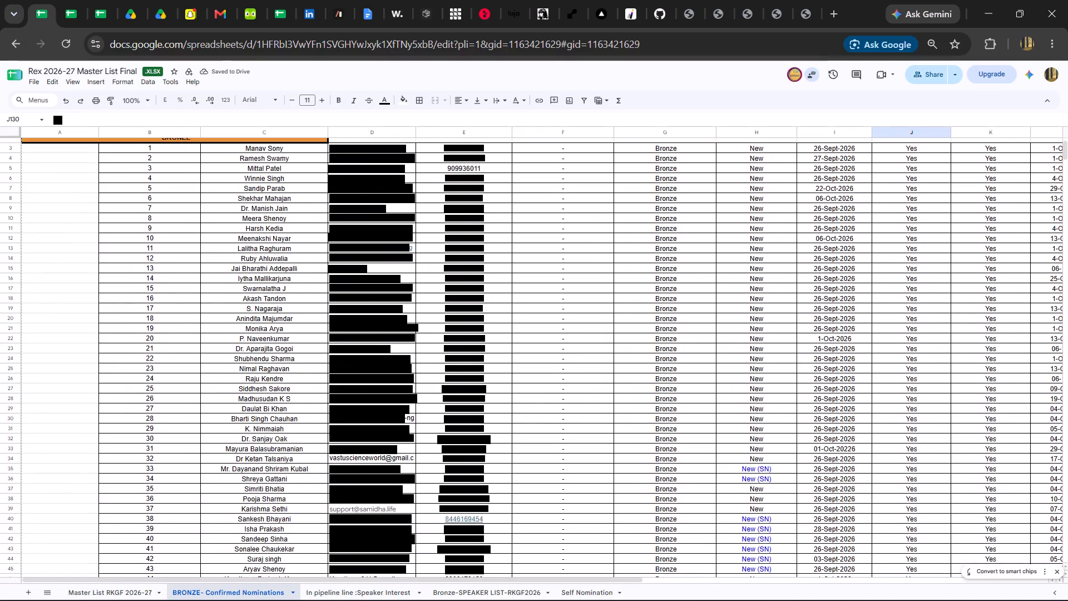
key("Up")
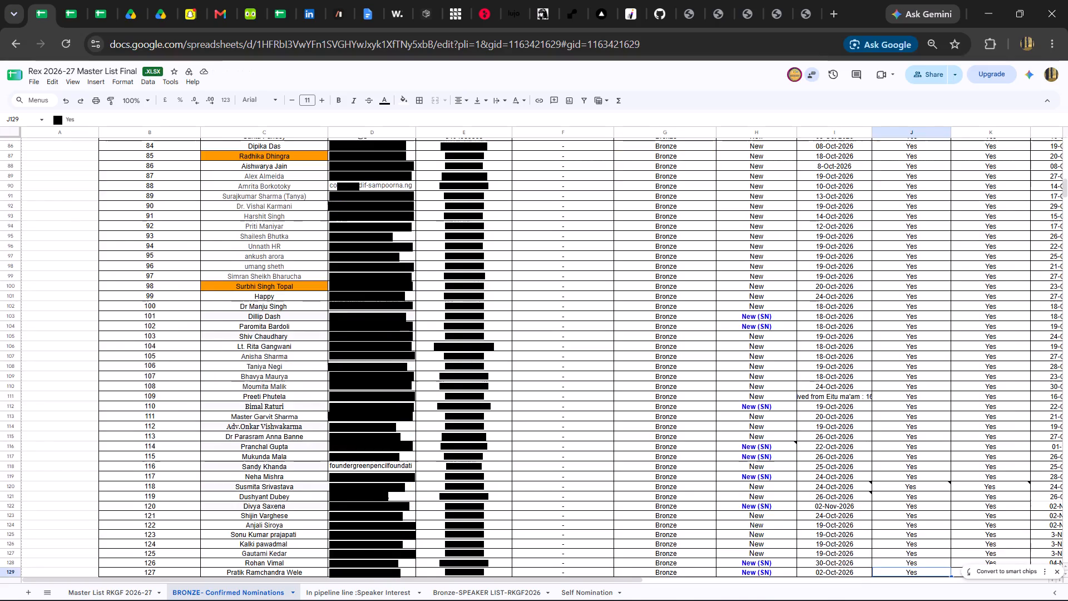
key("ctrl+c")
key("Down")
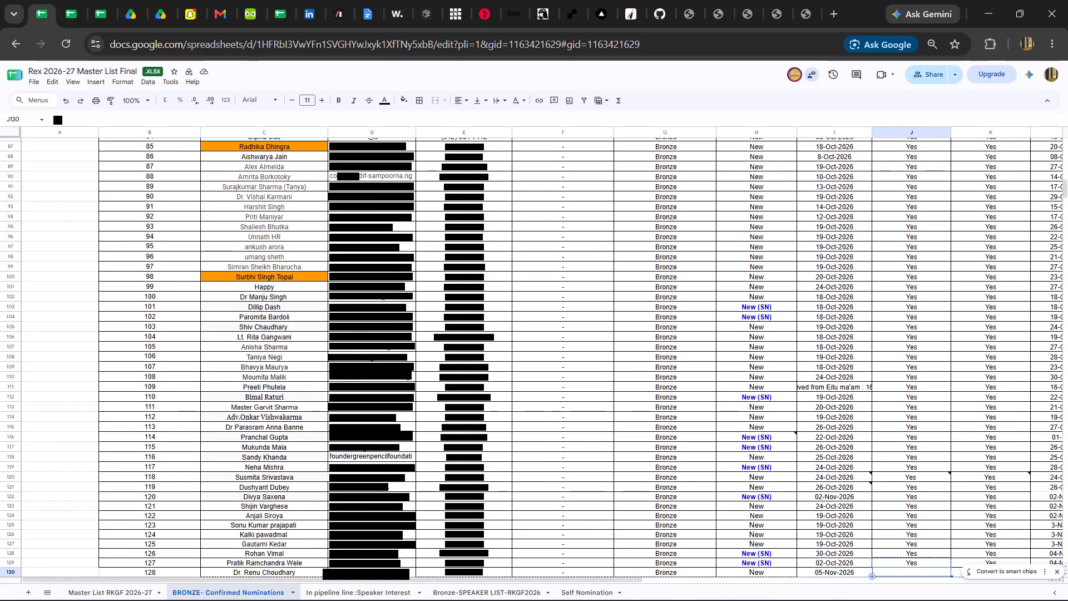
key("ctrl+v")
Fill in the Form PDF Submitted field for entry 128, checking the column heading first.
key("Right")
scroll(495, 436, "up", 9)
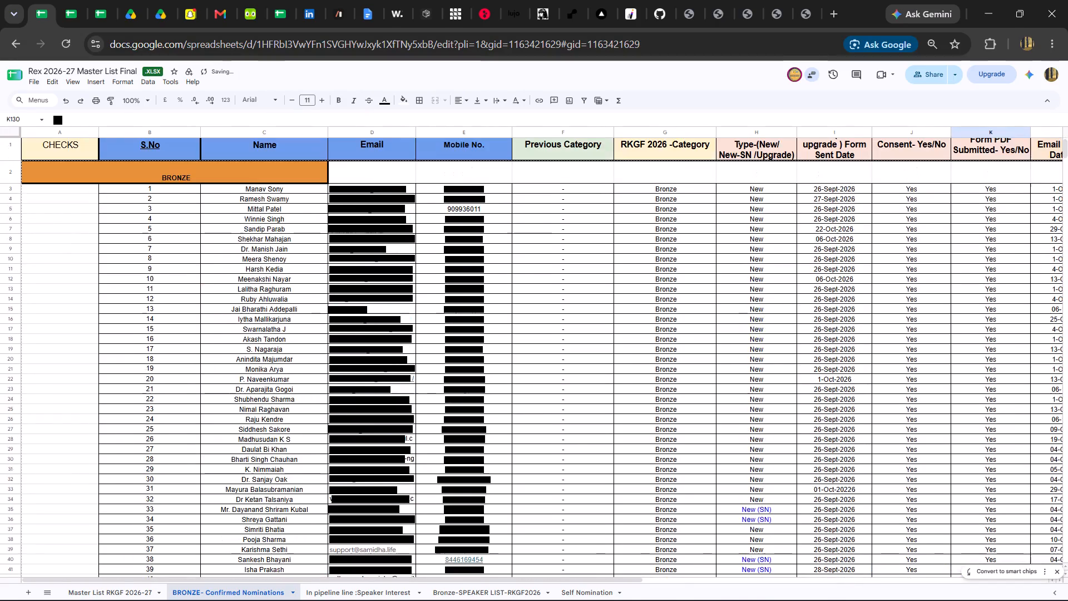
Examine the Bronze confirmed nominations' tracking and citation columns through PDF File Link, and review the entries at the end of the list.
scroll(495, 436, "left", 5)
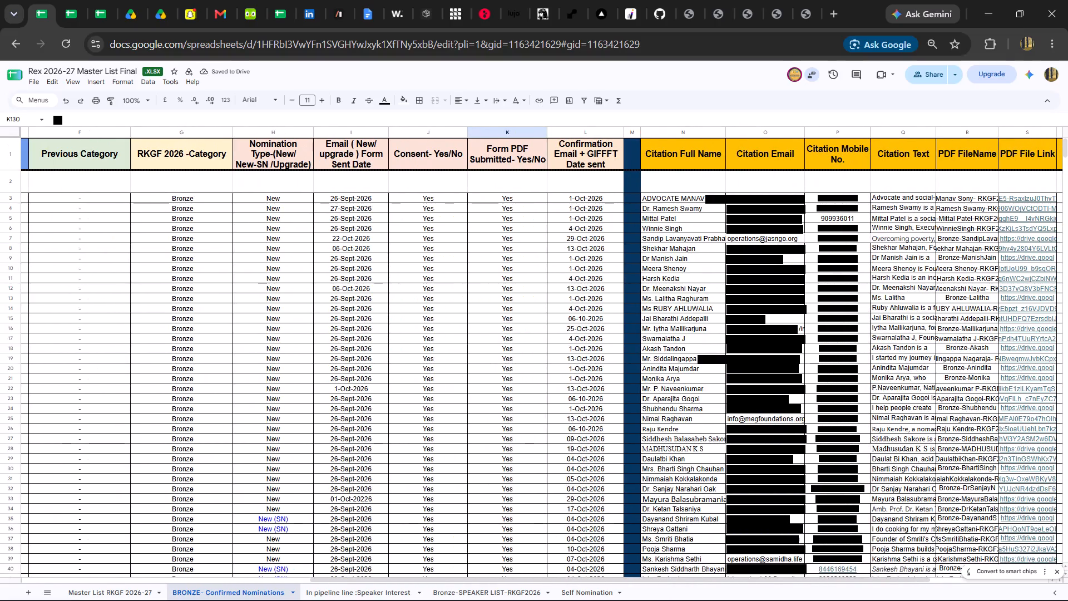
scroll(495, 436, "left", 3)
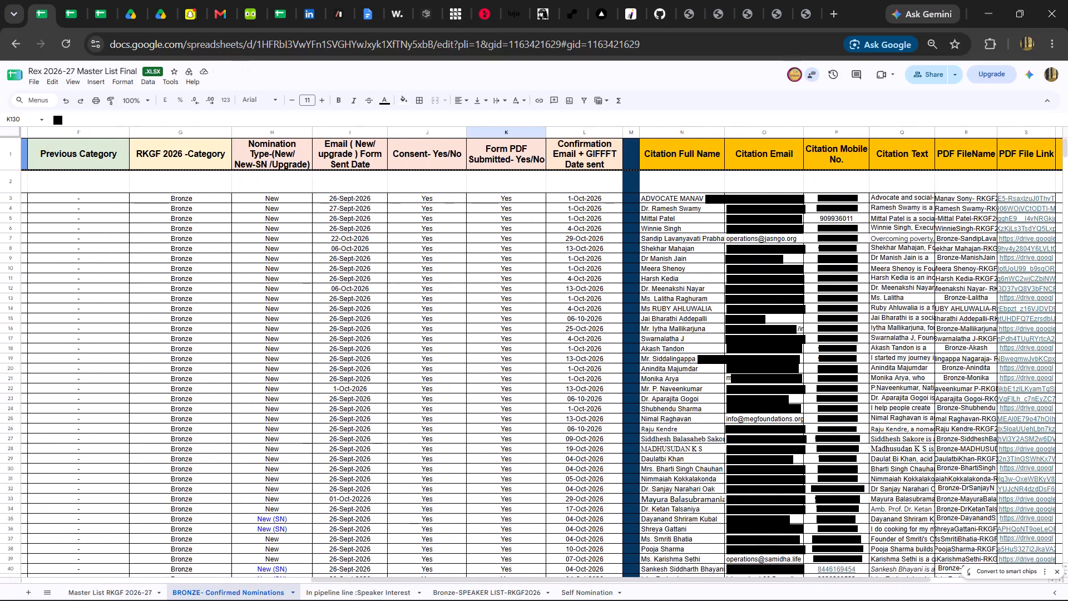
scroll(495, 436, "left", 10)
scroll(495, 436, "right", 19)
scroll(495, 436, "down", 13)
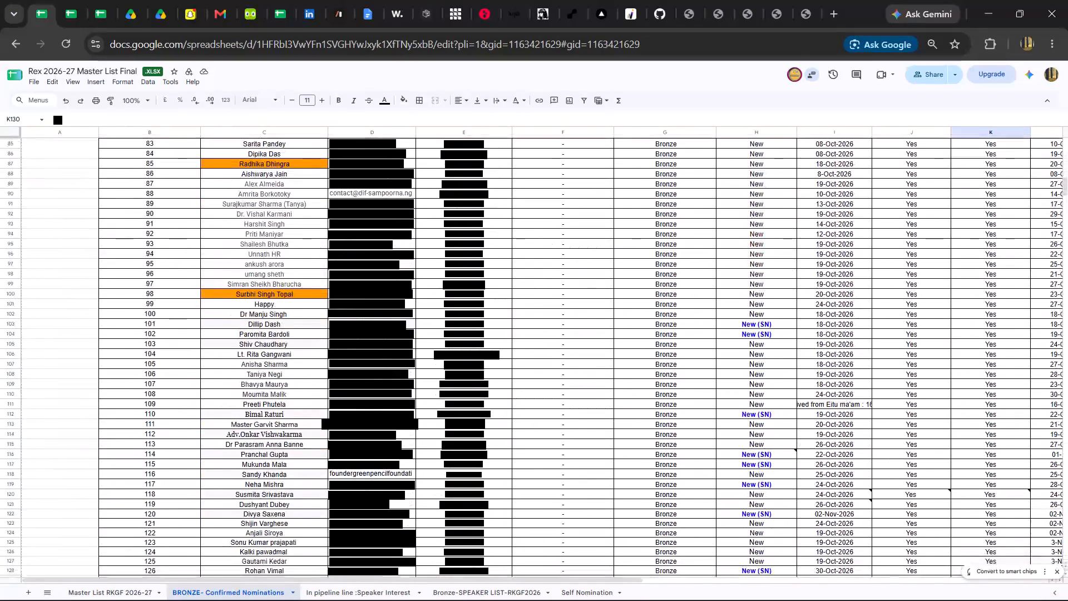
scroll(495, 436, "down", 1)
scroll(495, 436, "up", 8)
scroll(495, 436, "down", 1)
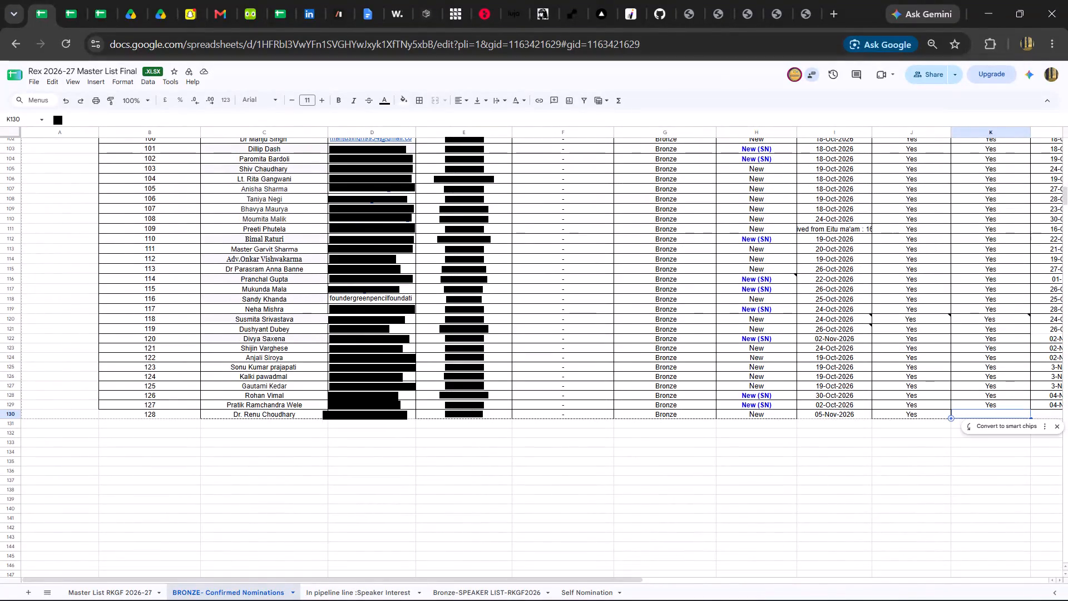
Highlight entry 128 in row 130, from its serial number in column B through column L, with a pink fill colour.
left_click_drag(139, 421, 145, 418)
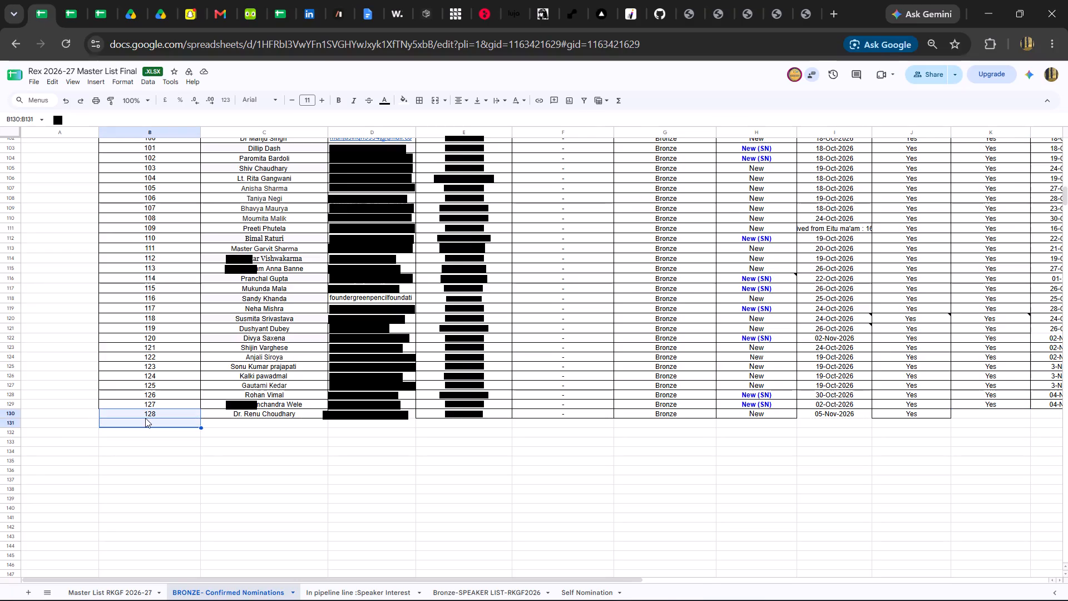
key("Down")
key("Up")
key("Up")
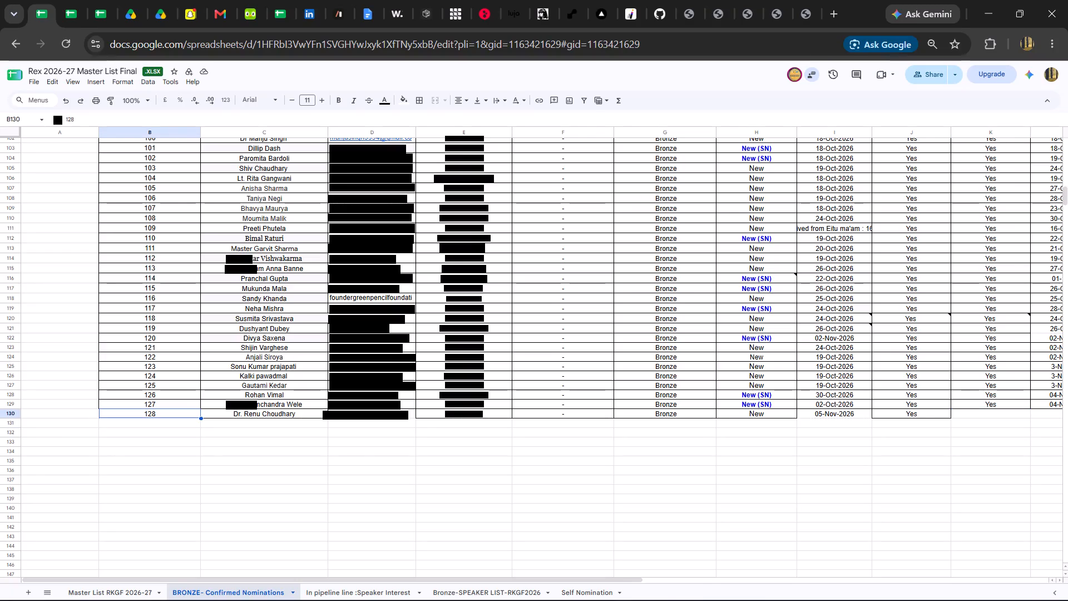
key("shift+Right")
key("shift+Right")
key("shift+Right")
key("shift+Right")
key("shift+Right")
key("shift+Right")
key("shift+Right")
key("shift+Right")
key("shift+Right")
key("shift+Right")
key("shift+Right")
key("shift+Right")
key("shift+Left")
key("shift+Left")
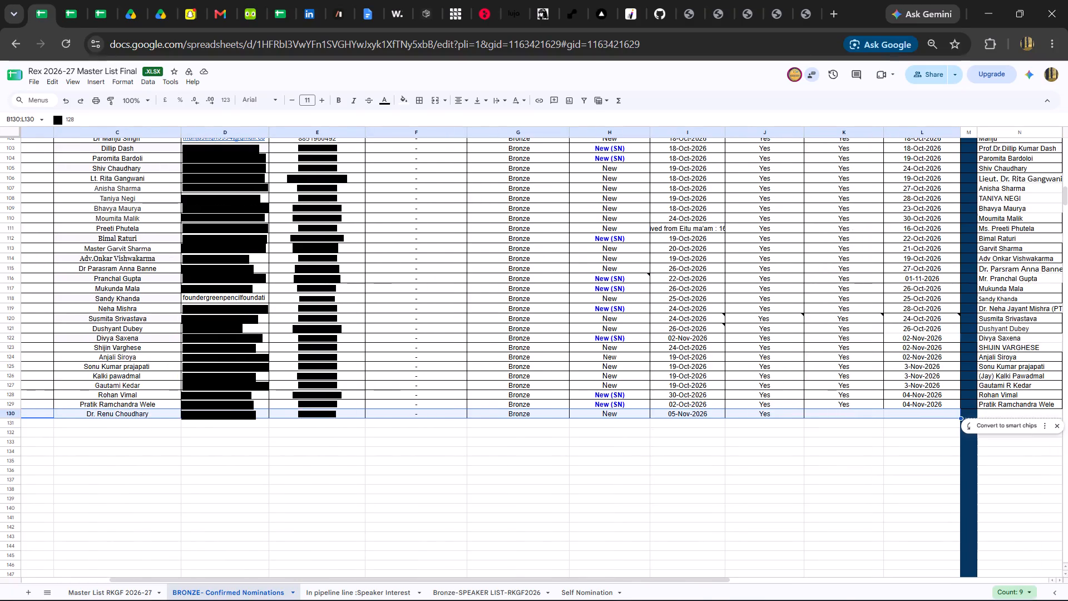
left_click(403, 94)
left_click(492, 159)
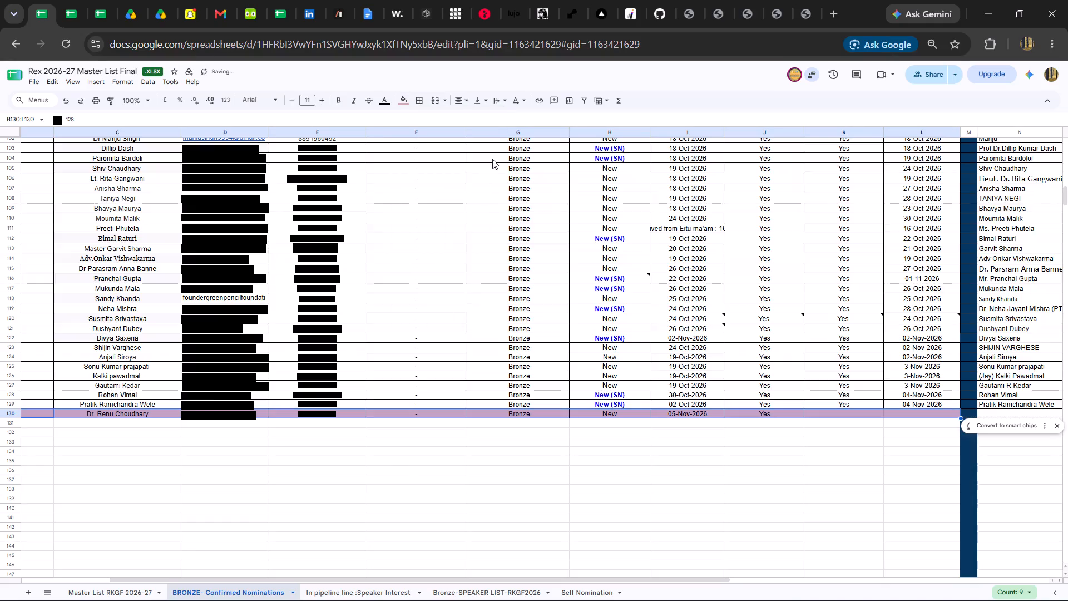
left_click(395, 477)
scroll(395, 477, "right", 5)
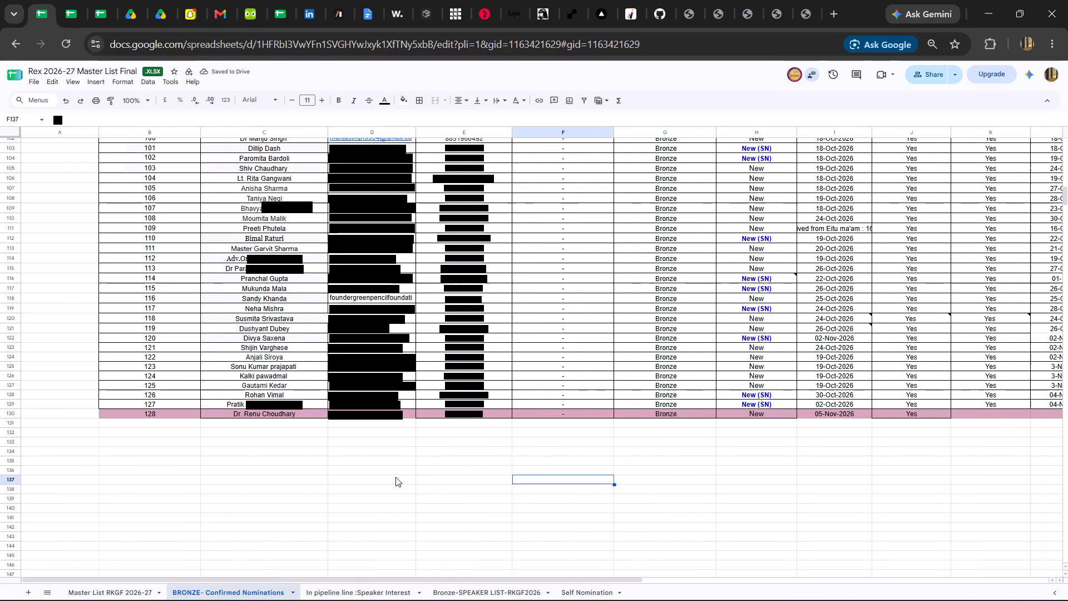
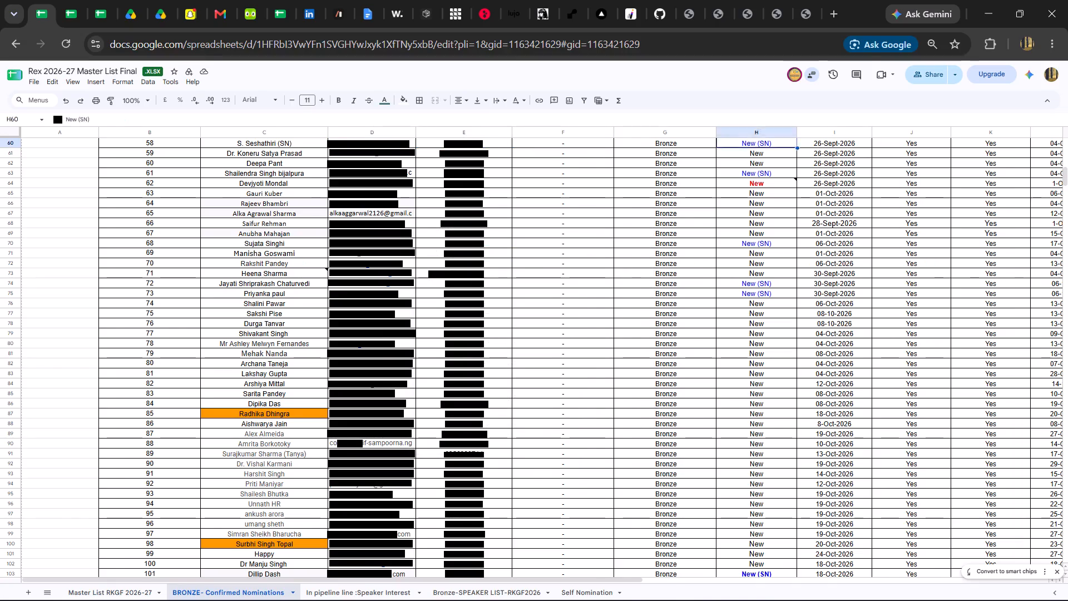
Examine the Bronze confirmed nominations around row 60, from the New status and date columns across to the second set of name and email columns.
key("Right")
key("Right")
key("Right")
key("Right")
key("Left")
key("Left")
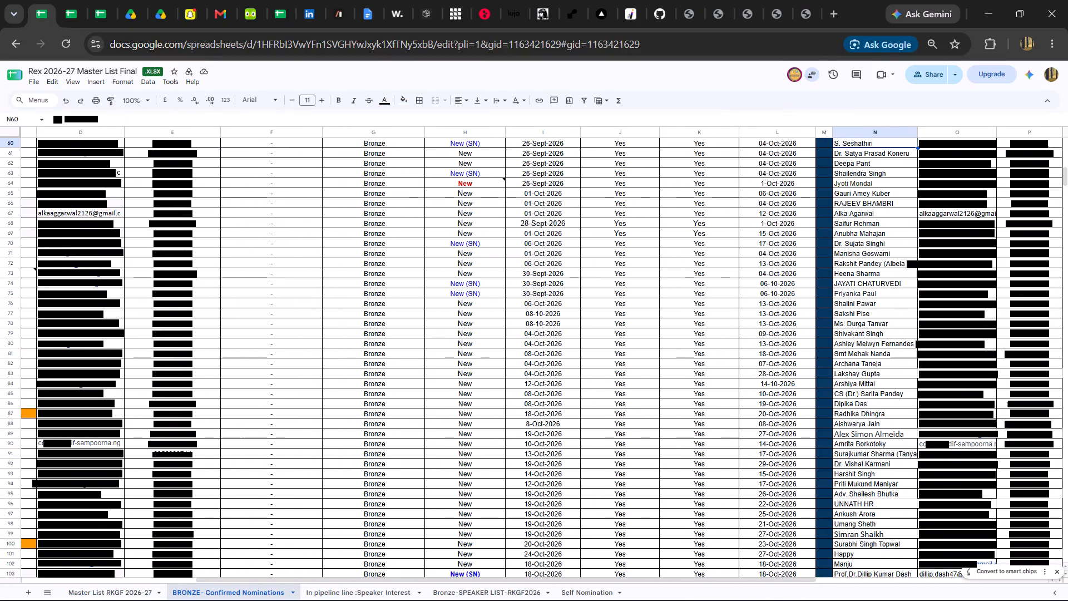
key("Right")
scroll(423, 371, "up", 1)
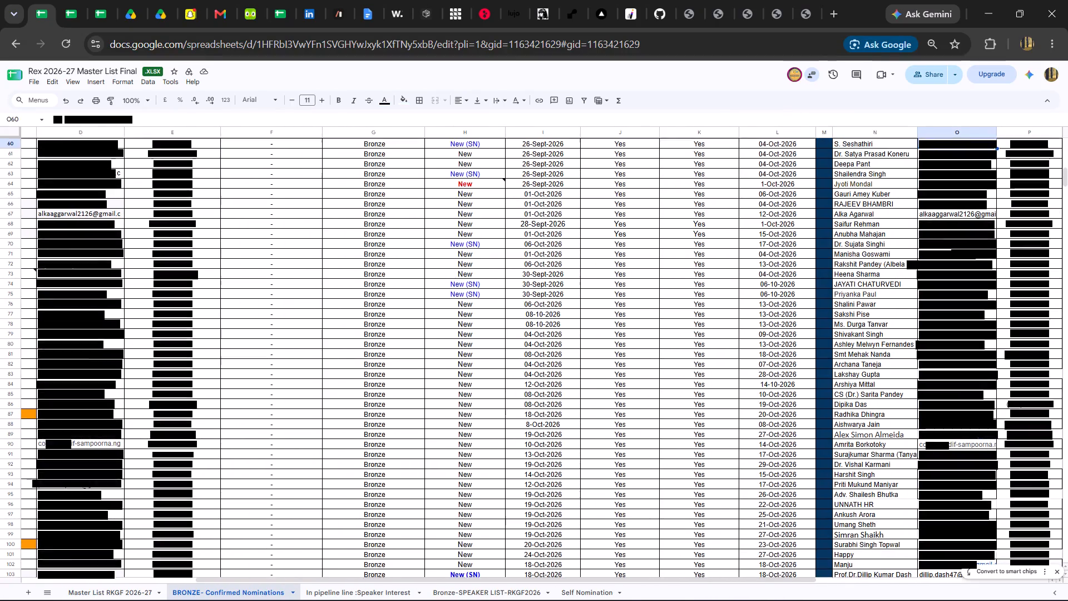
scroll(423, 371, "up", 1)
key("Left")
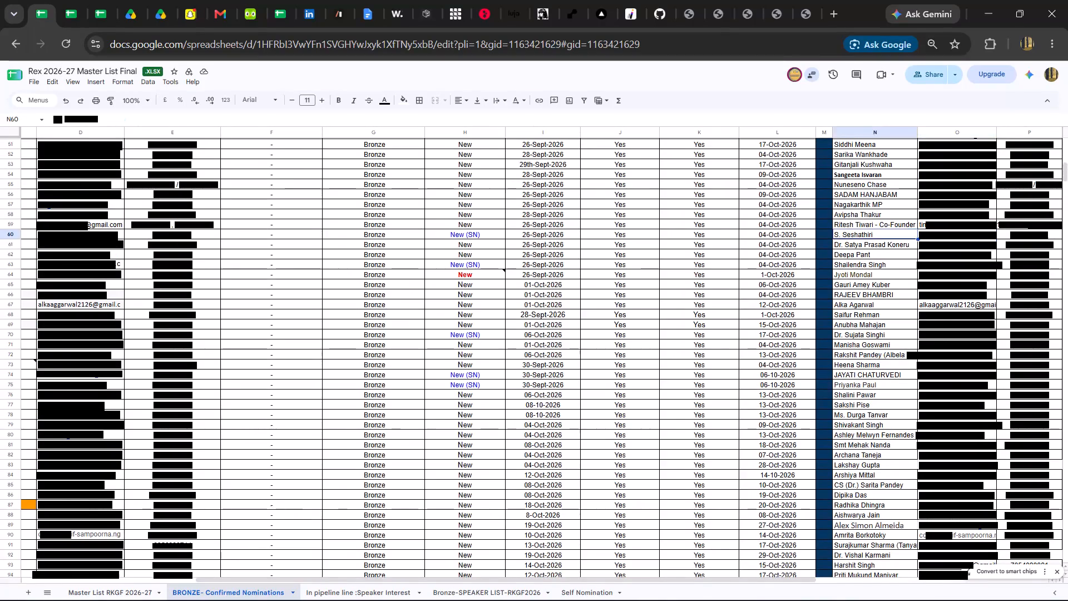
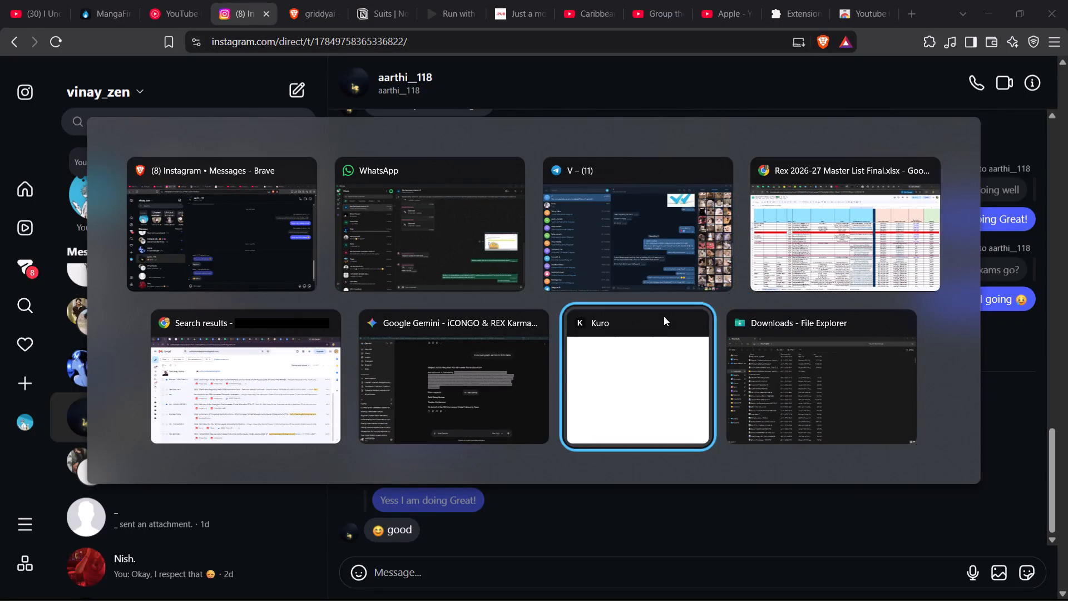
Switch to the WhatsApp window.
key("alt+Tab")
key("alt+Tab")
key("alt+Tab")
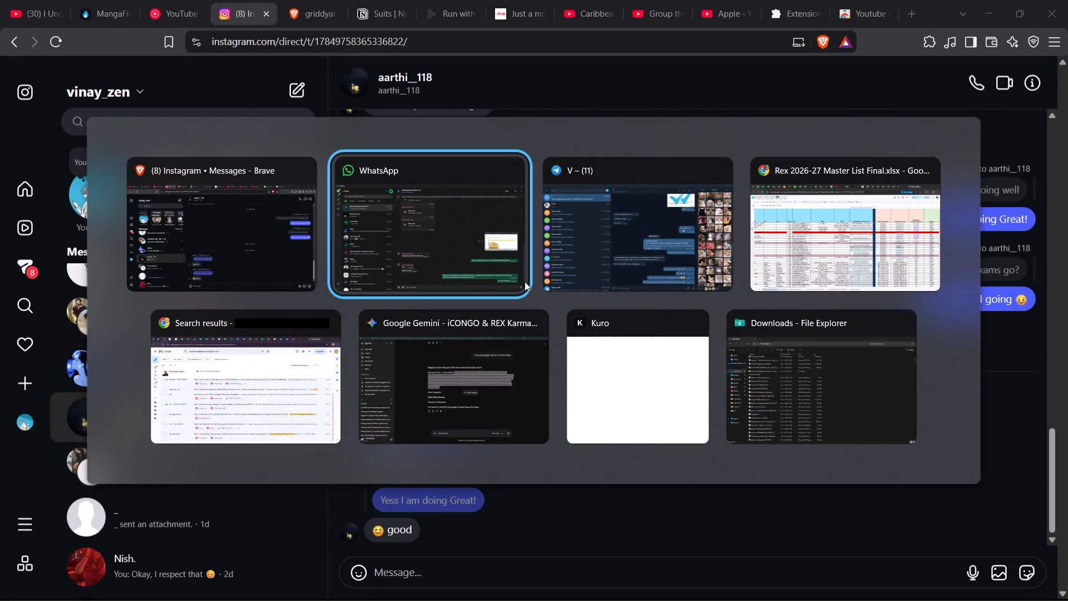
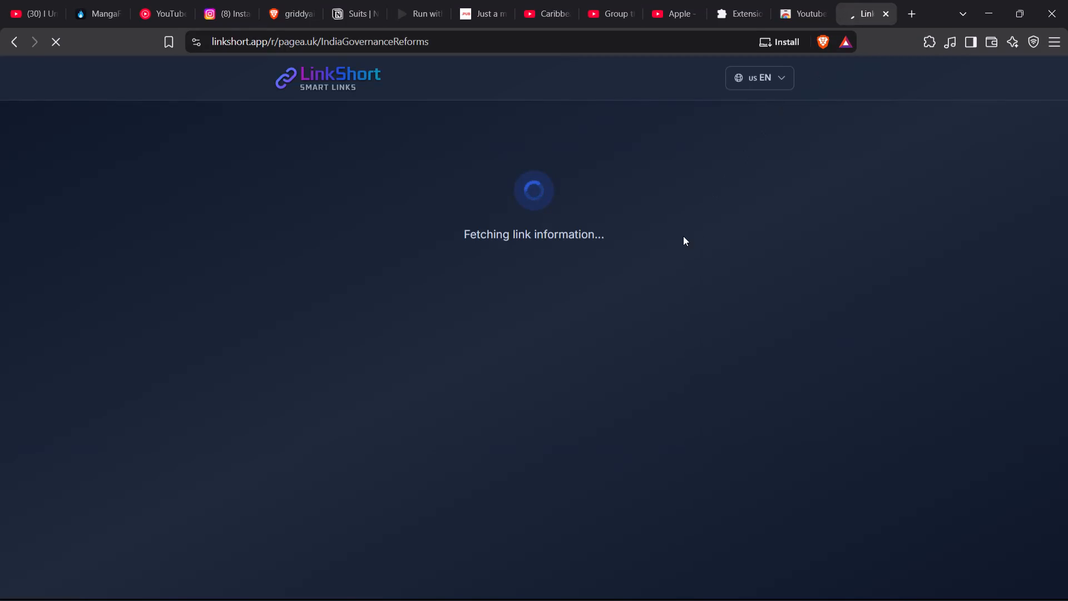
Close the encurtador.dev link redirection tab in the Brave browser.
scroll(683, 236, "right", 9)
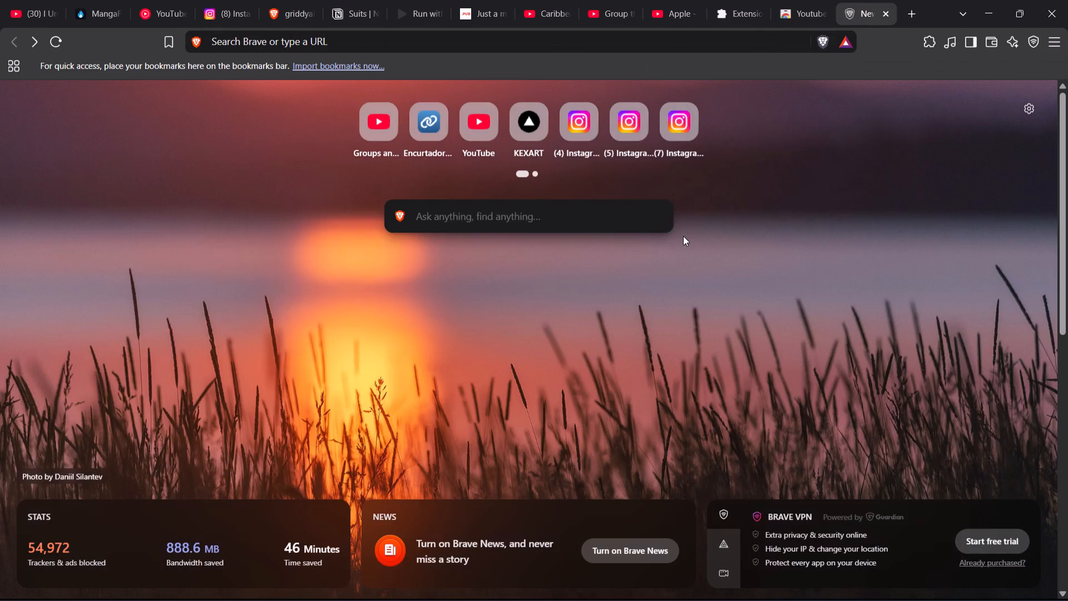
scroll(683, 236, "left", 8)
scroll(683, 236, "up", 5)
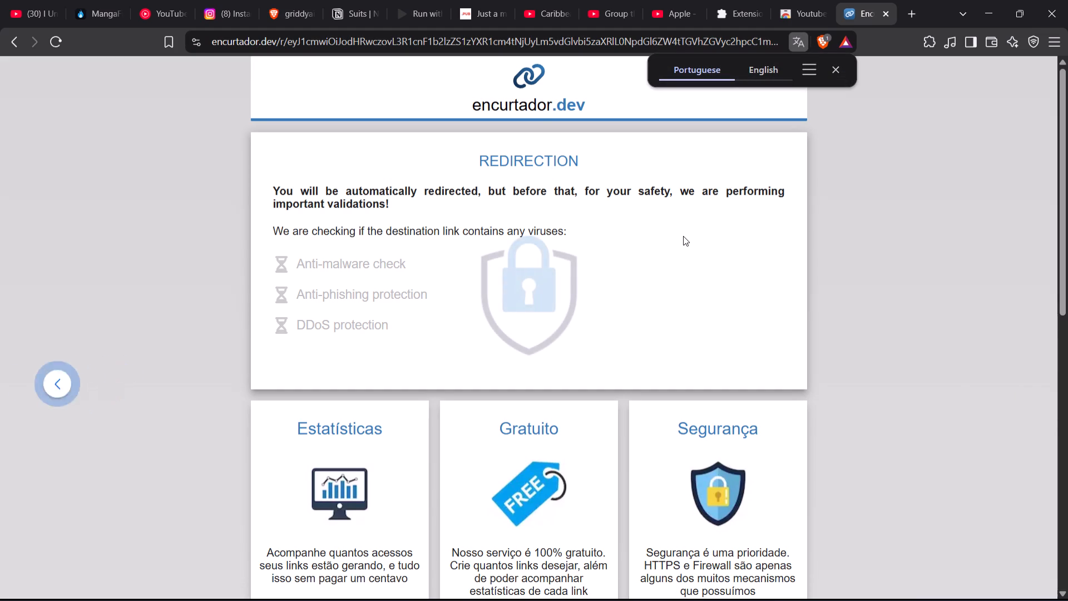
left_click(885, 12)
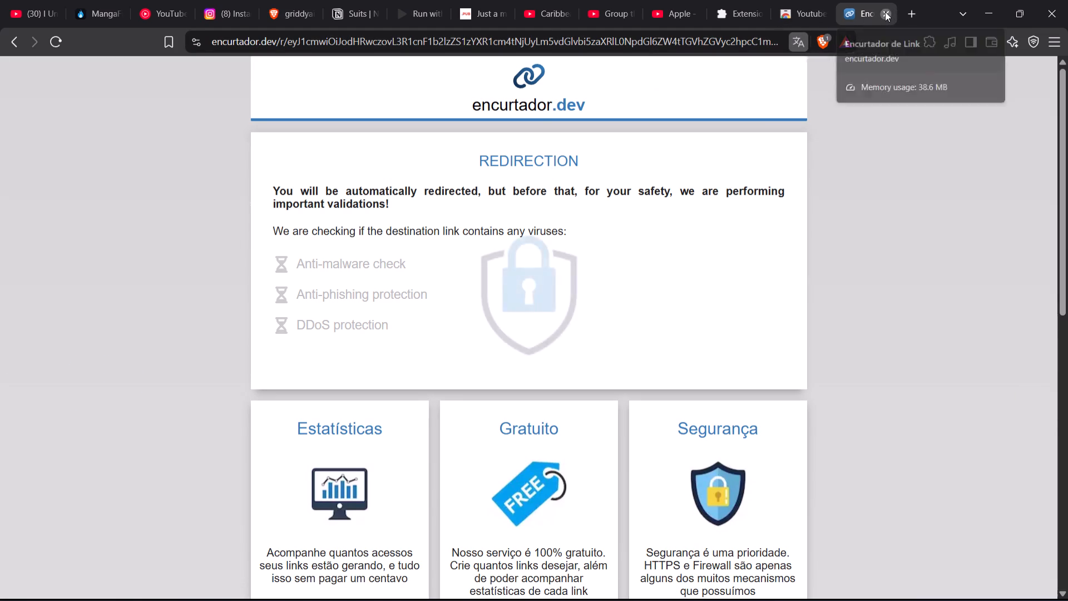
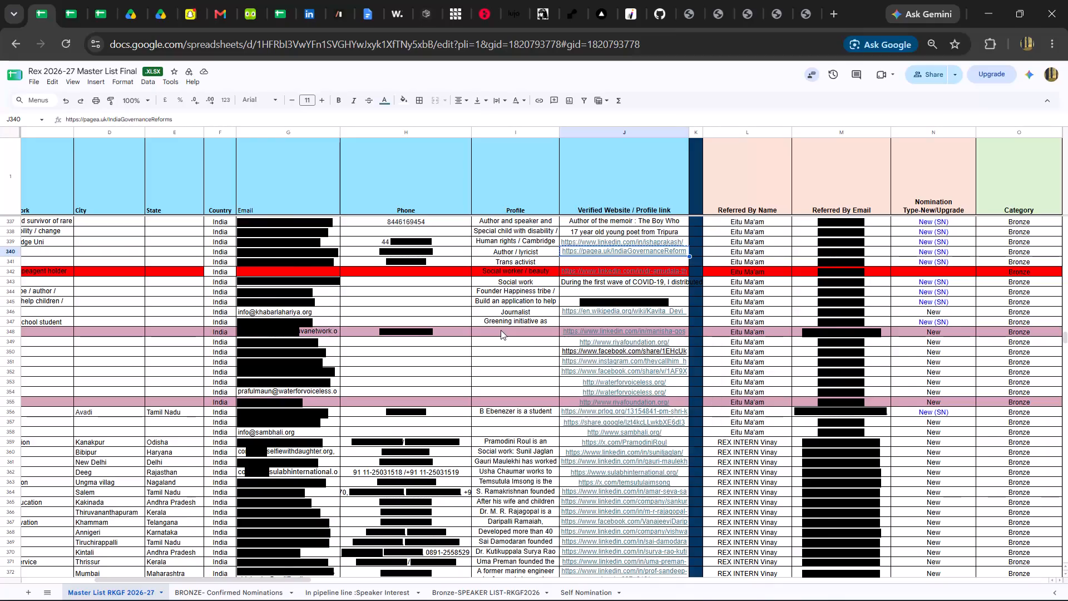
Review row 340 of the Master List RKGF 2026-27 sheet from its profile link back to the nominee's name.
key("Left")
key("Left")
key("Left")
key("Left")
key("Left")
key("Left")
key("Left")
key("Left")
key("Left")
key("Right")
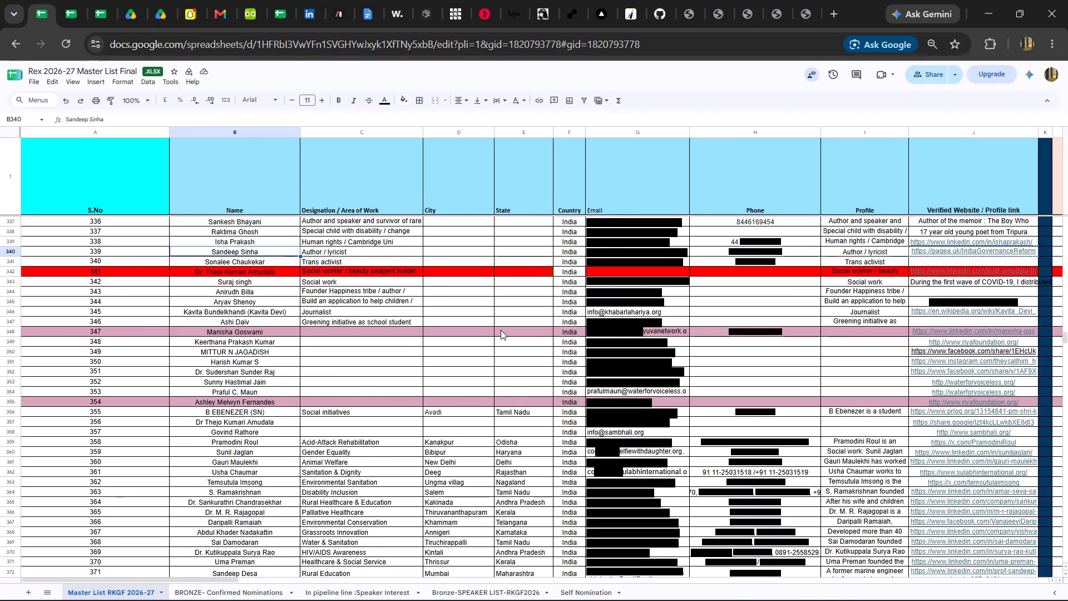
Examine row 340's consent, reminder, form and confirmation tracking columns, and its citation details through PDF FileName, ending on the Citation Text.
key("Right")
key("Right")
key("Right")
key("Right")
key("Right")
key("Right")
key("Right")
key("Right")
key("Right")
key("Right")
key("Right")
key("Right")
key("Right")
key("Right")
key("Right")
key("Right")
key("Right")
key("Right")
key("Right")
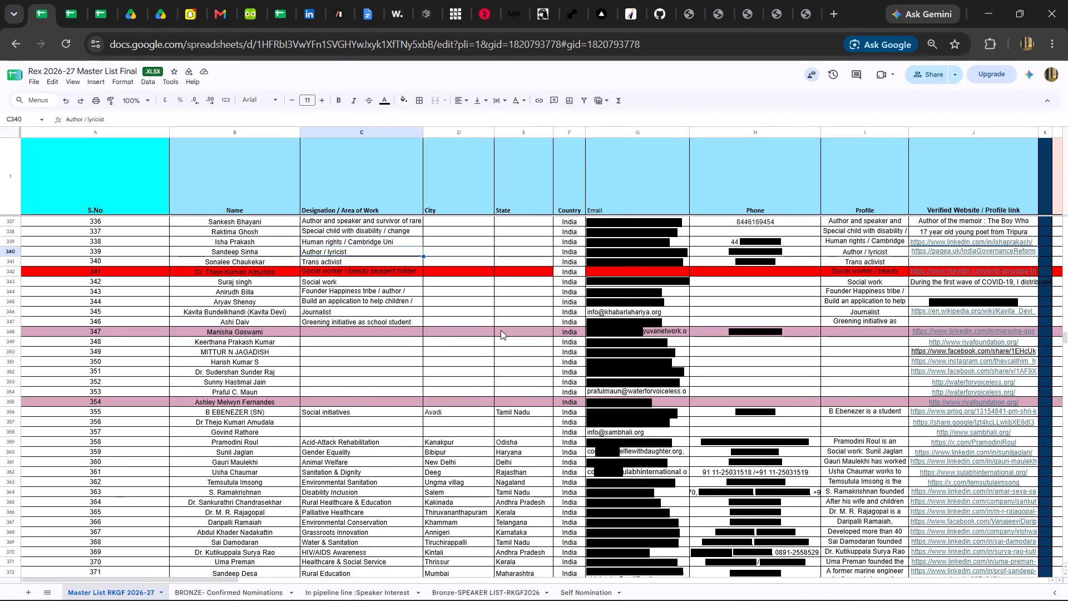
key("Right")
key("Right")
key("Right")
key("Right")
key("Right")
key("Right")
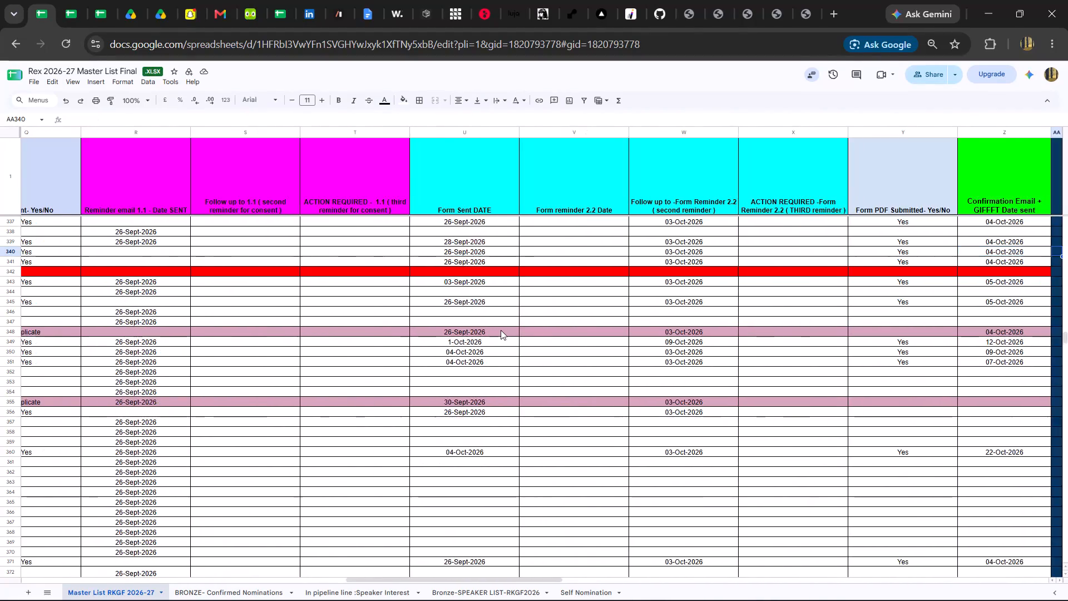
key("Right")
key("Right")
key("Right")
key("Right")
key("Right")
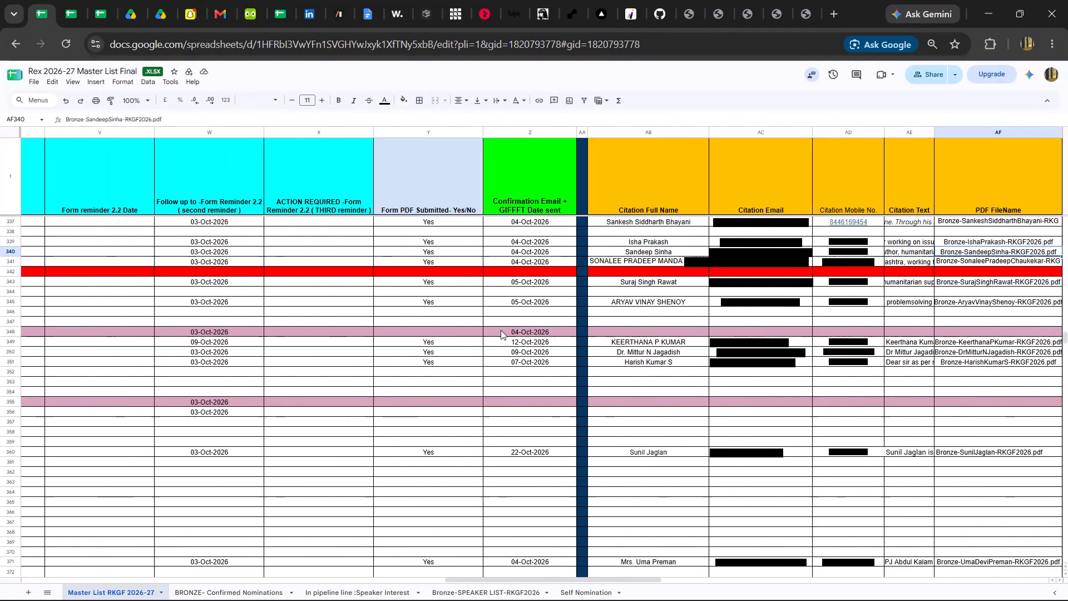
key("Left")
key("Right")
key("Left")
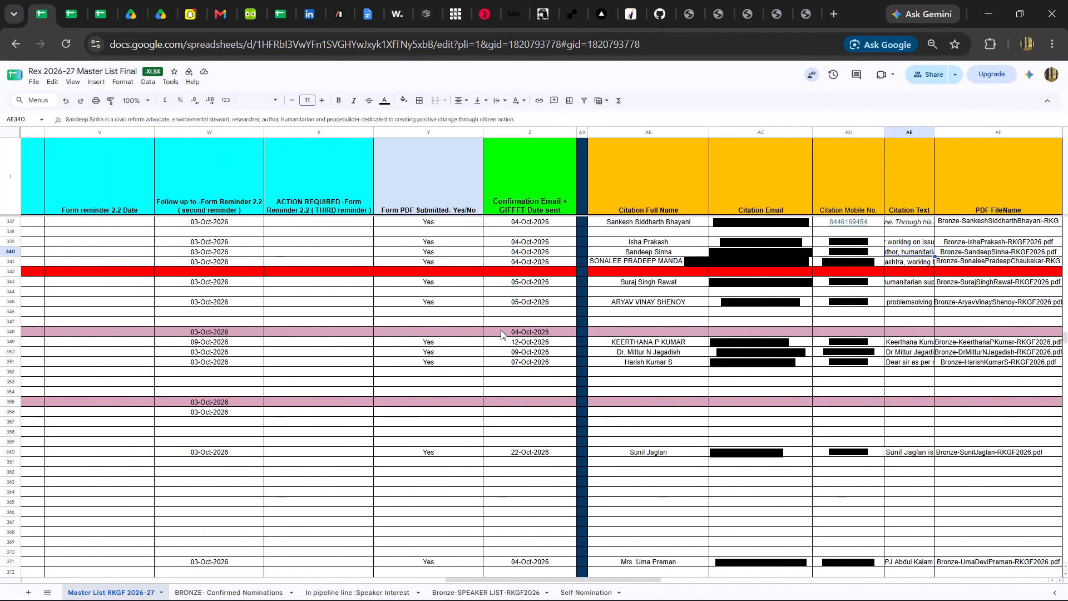
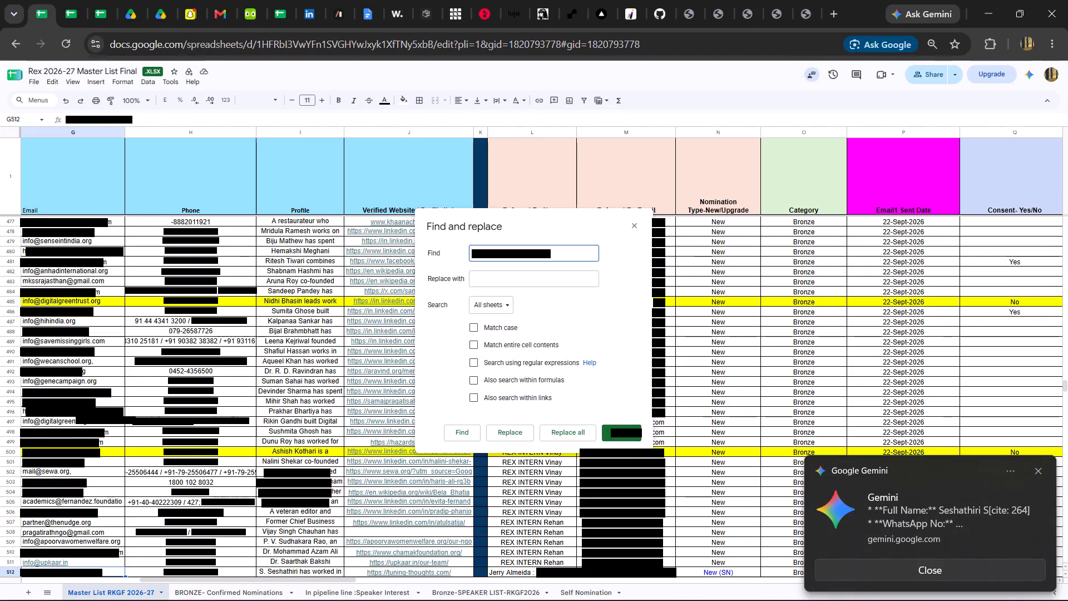
Examine row 512 of the master list across the referral, nomination type, category, Email1 Sent Date, consent and reminder columns.
key("Escape")
key("Right")
key("Right")
key("Right")
key("Right")
key("Right")
key("Right")
key("Right")
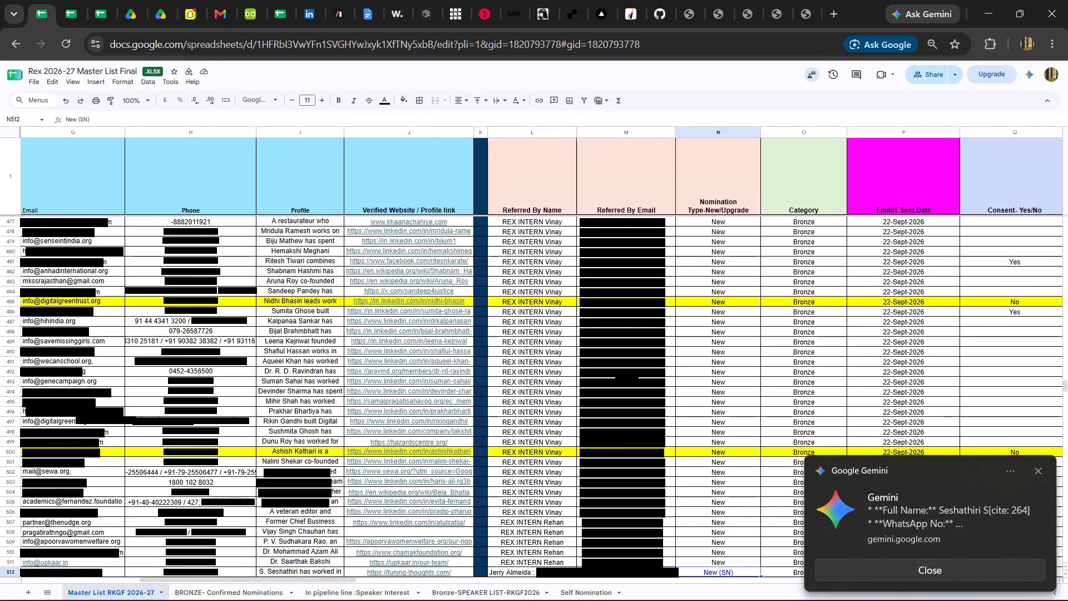
key("Right")
key("Right")
key("Right")
key("Right")
key("Right")
key("Right")
key("Left")
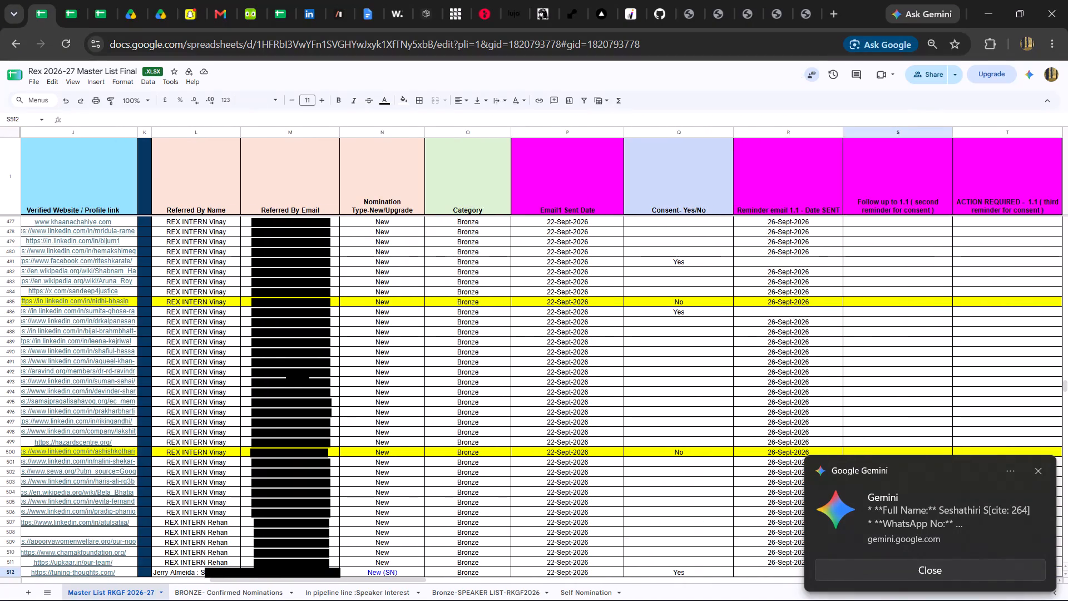
key("Left")
key("Left")
key("Left")
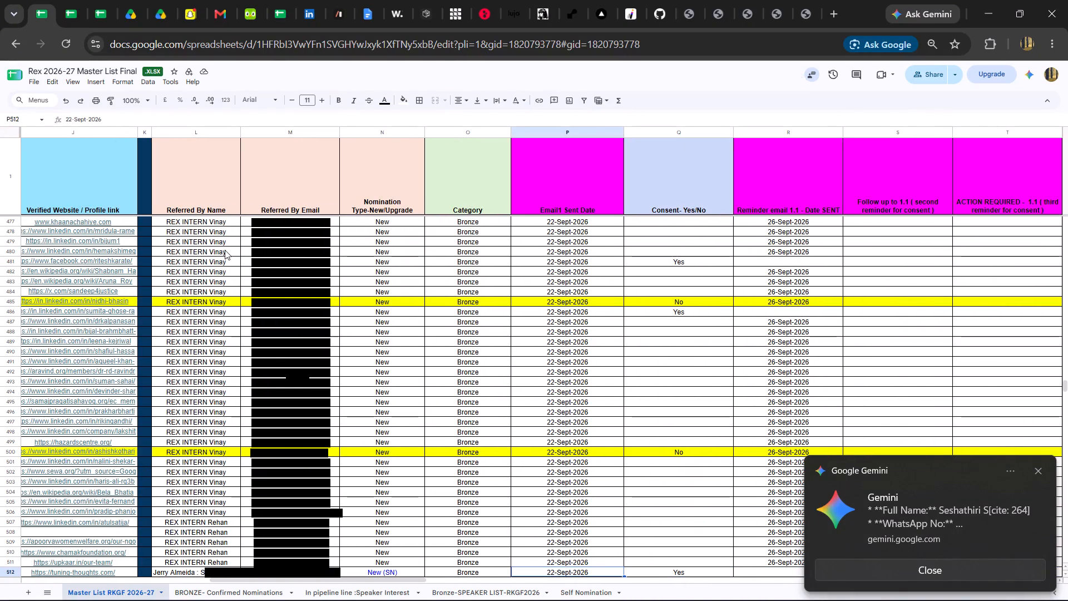
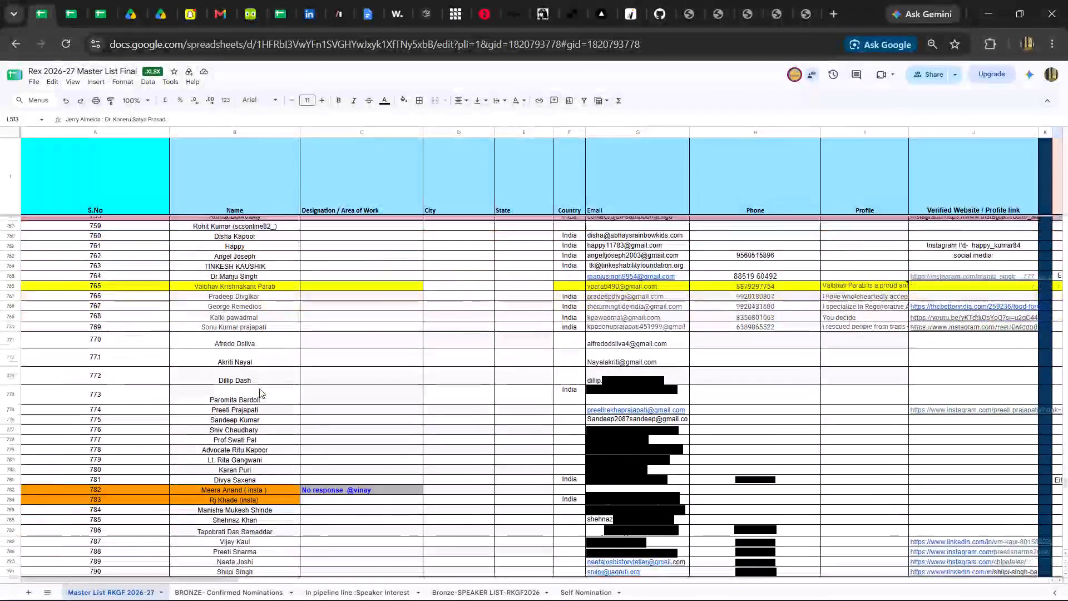
Locate the nominee numbered 839 in the Master List RKGF 2026-27 sheet and select their name cell.
scroll(259, 388, "down", 5)
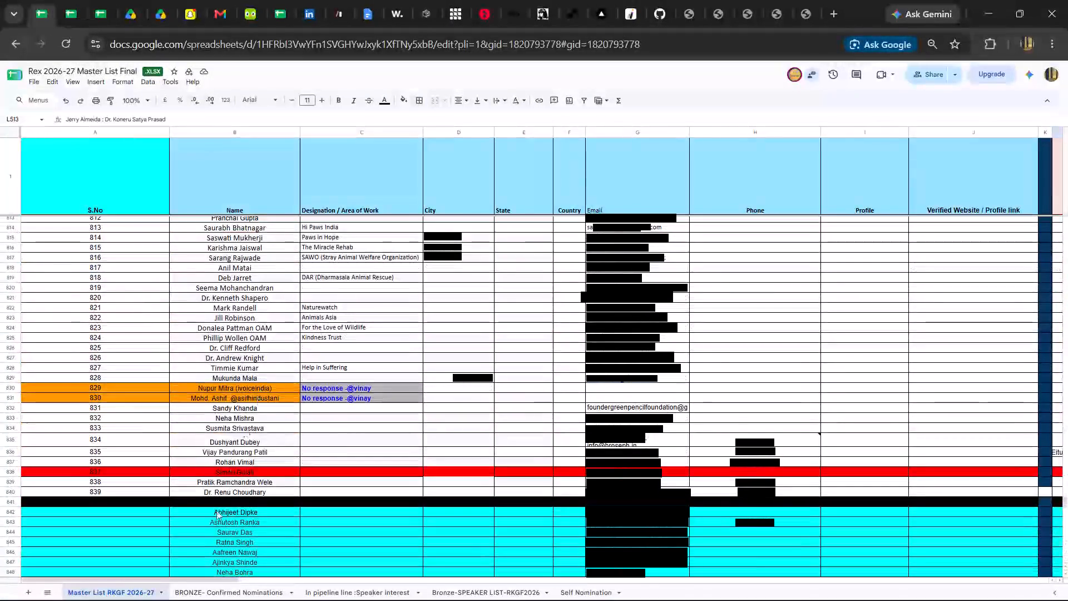
left_click(235, 494)
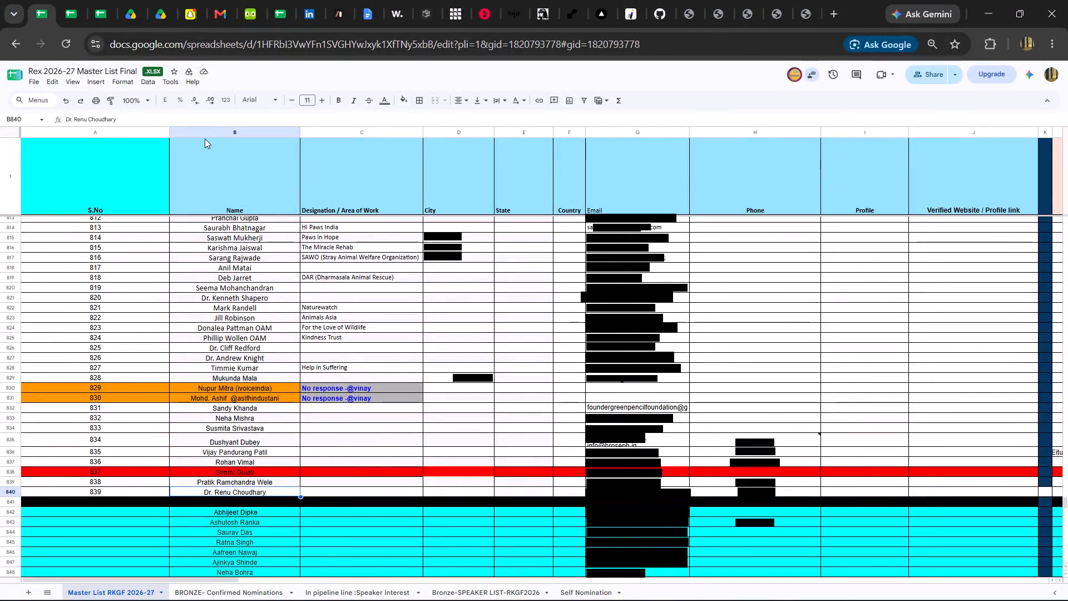
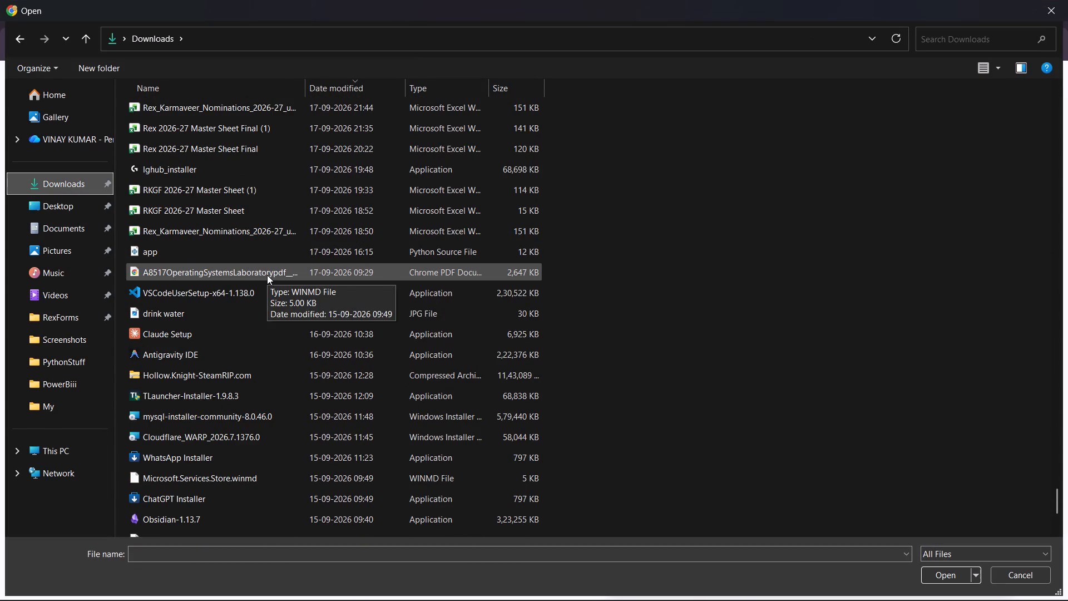
Look through the Downloads folder's September 2026 files for the file to open.
scroll(230, 402, "up", 1)
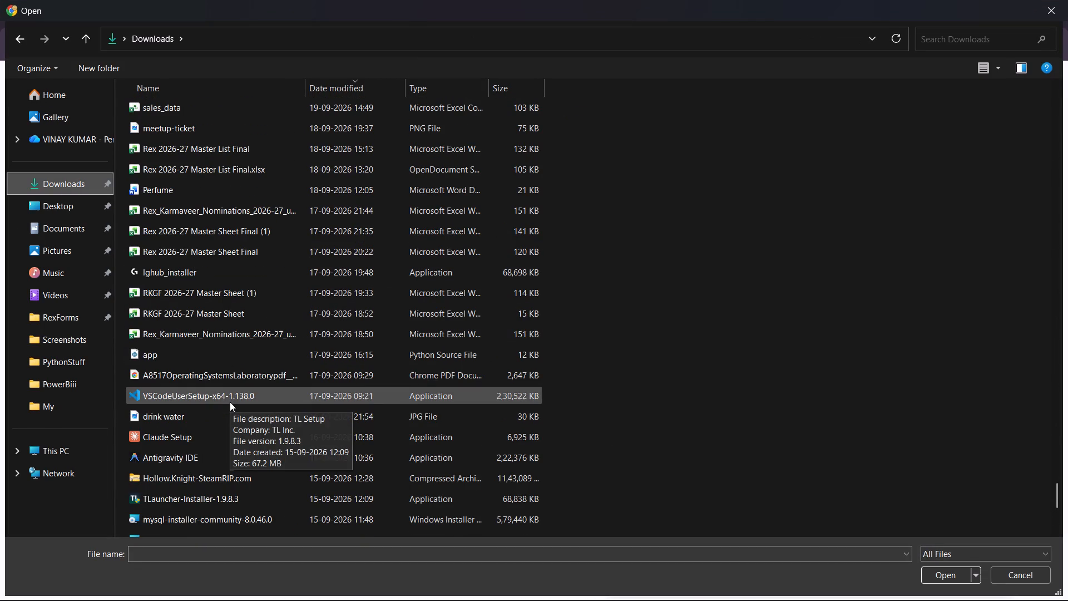
scroll(238, 287, "down", 9)
scroll(238, 287, "up", 1)
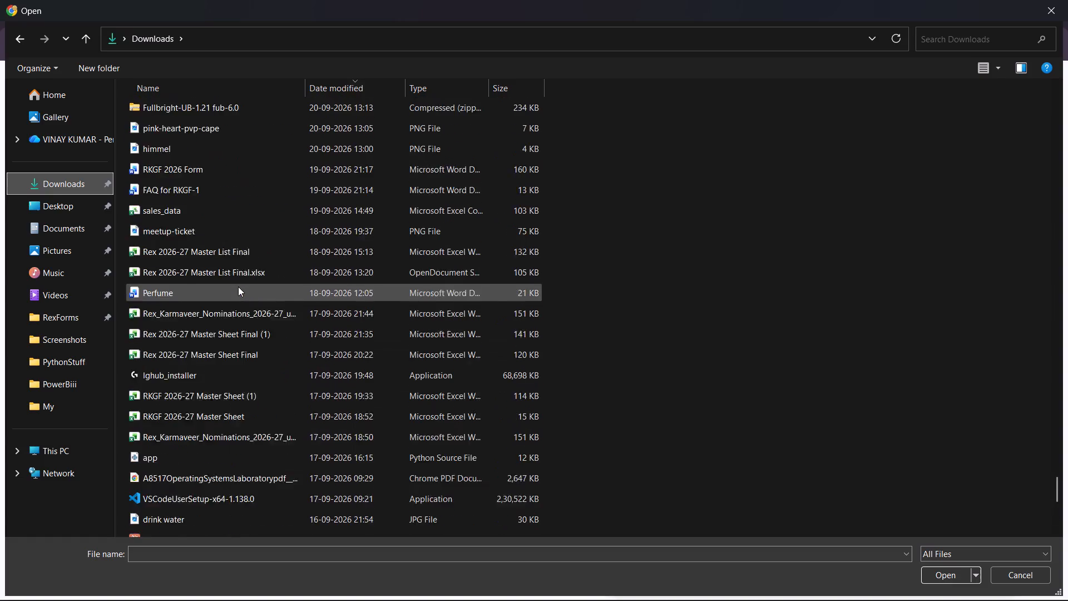
right_click(238, 287)
scroll(195, 337, "up", 1)
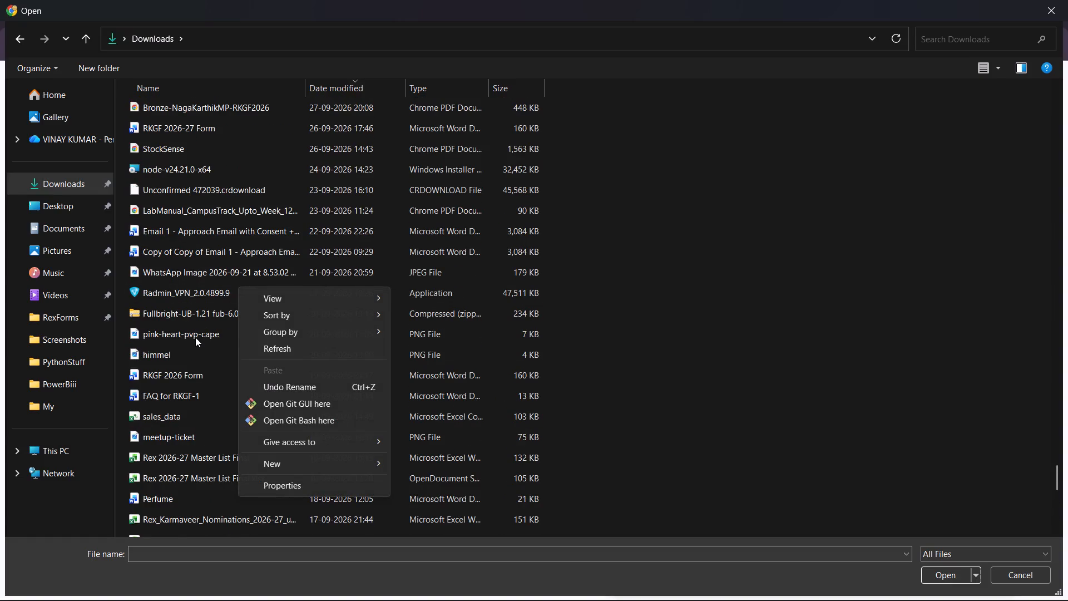
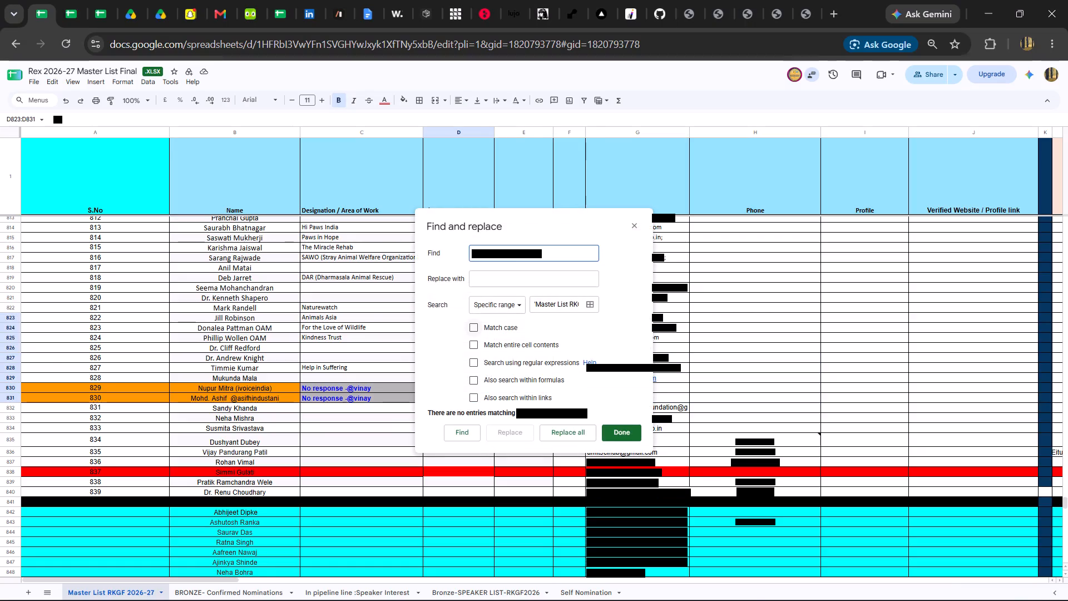
Search all sheets of the master list workbook for the nominee's copied email address, instead of only the specific range.
key("ctrl+Left")
key("ctrl+Left")
key("ctrl+Left")
key("ctrl+Left")
key("ctrl+Left")
key("ctrl+Left")
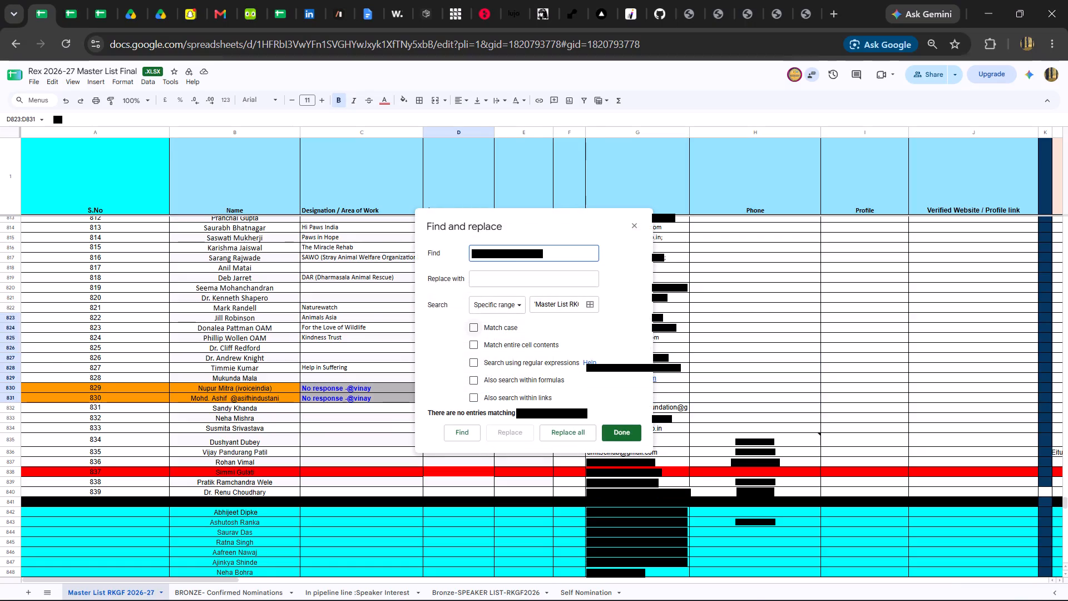
key("Return")
left_click(491, 313)
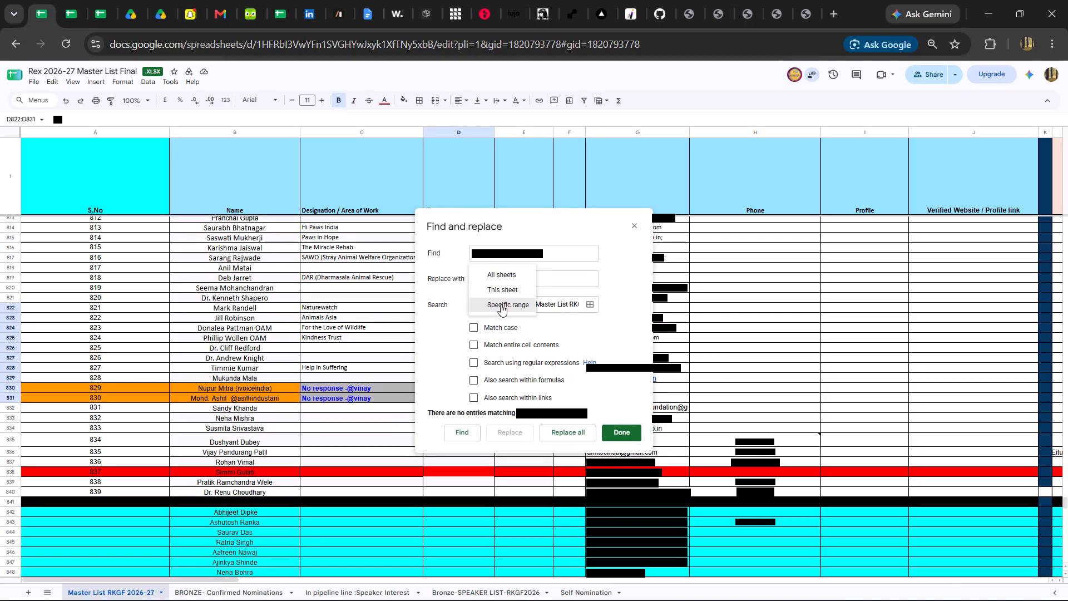
left_click(502, 277)
left_click(627, 427)
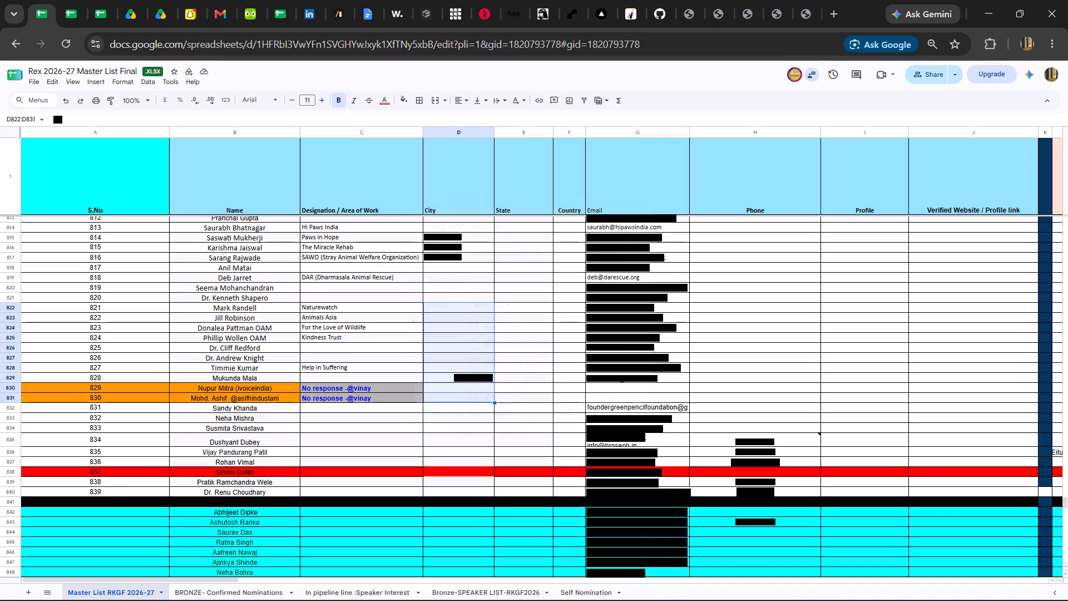
left_click(495, 433)
key("ctrl+h")
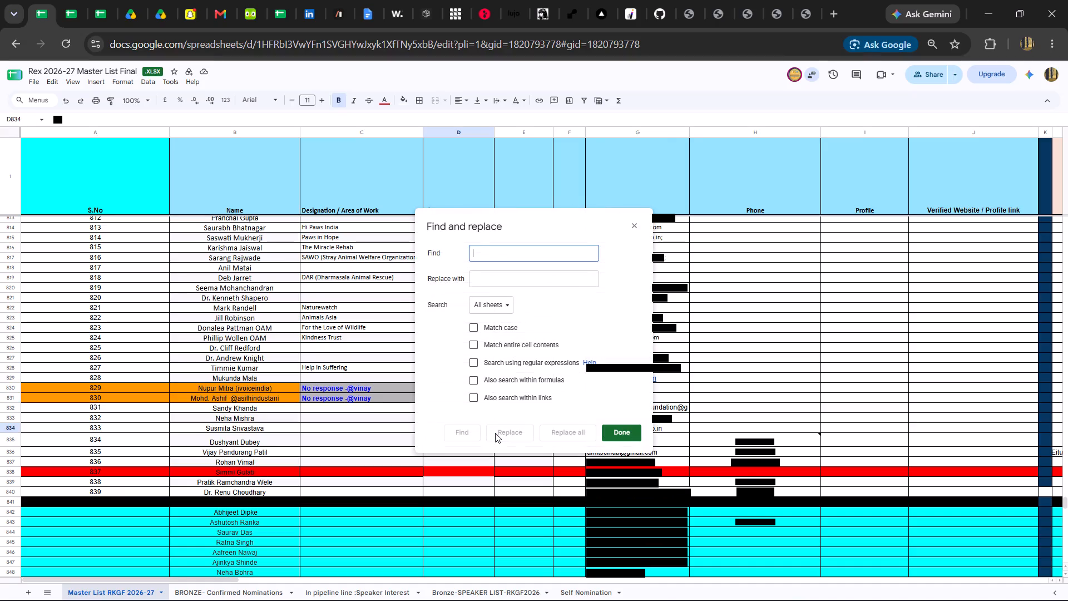
key("ctrl+v")
left_click(458, 434)
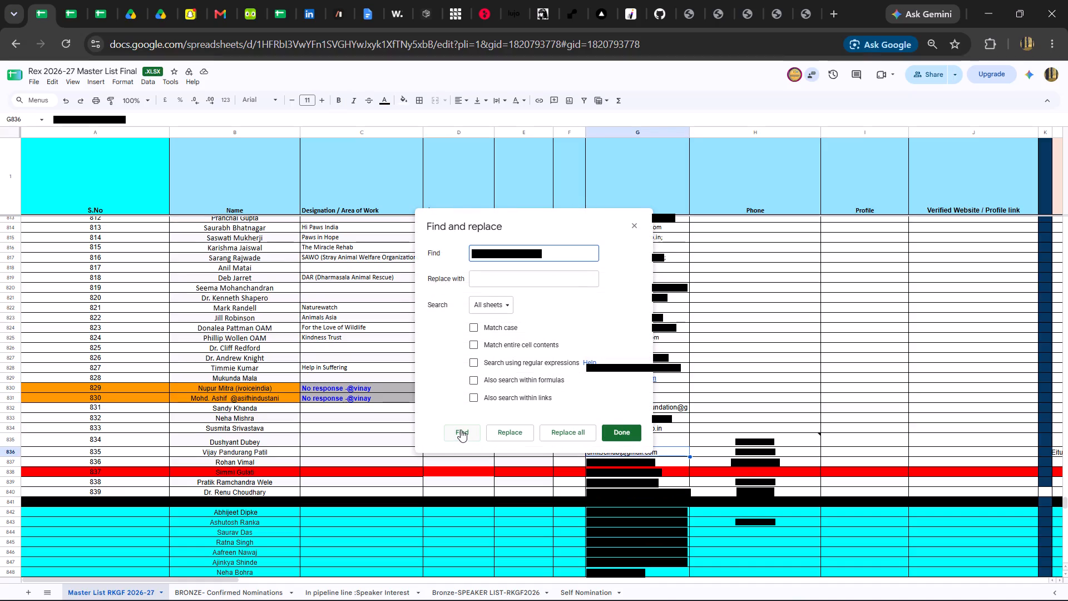
key("Escape")
Examine row 836 of the master list across to the reminder email 1.1 date, and go back to its Referred By Name cell.
key("Right")
key("Right")
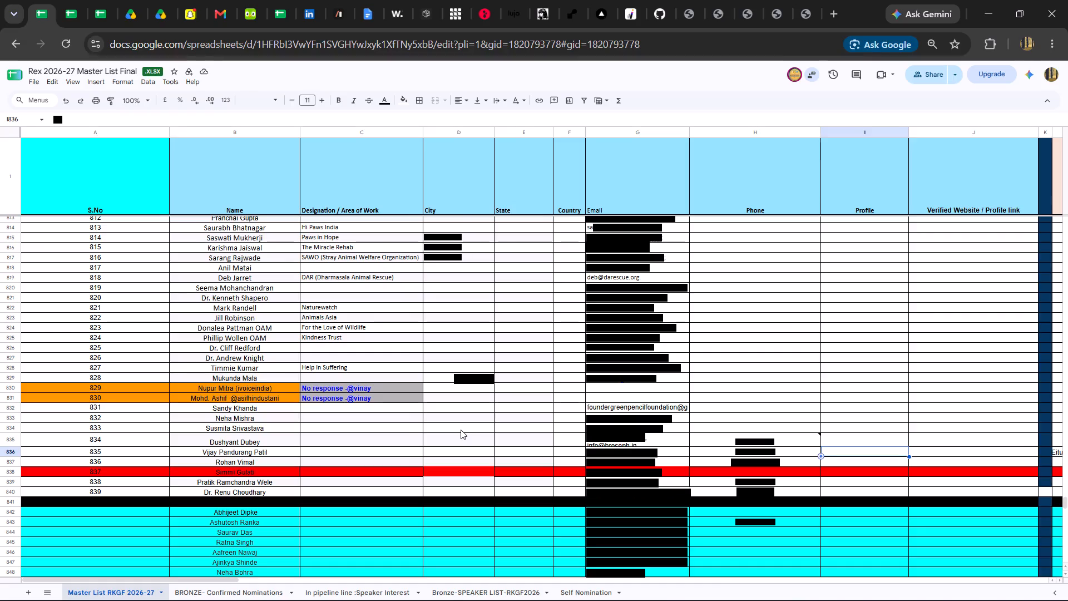
key("Right")
key("Right")
key("Right")
key("Right")
key("Right")
key("Right")
key("Right")
key("Right")
key("Right")
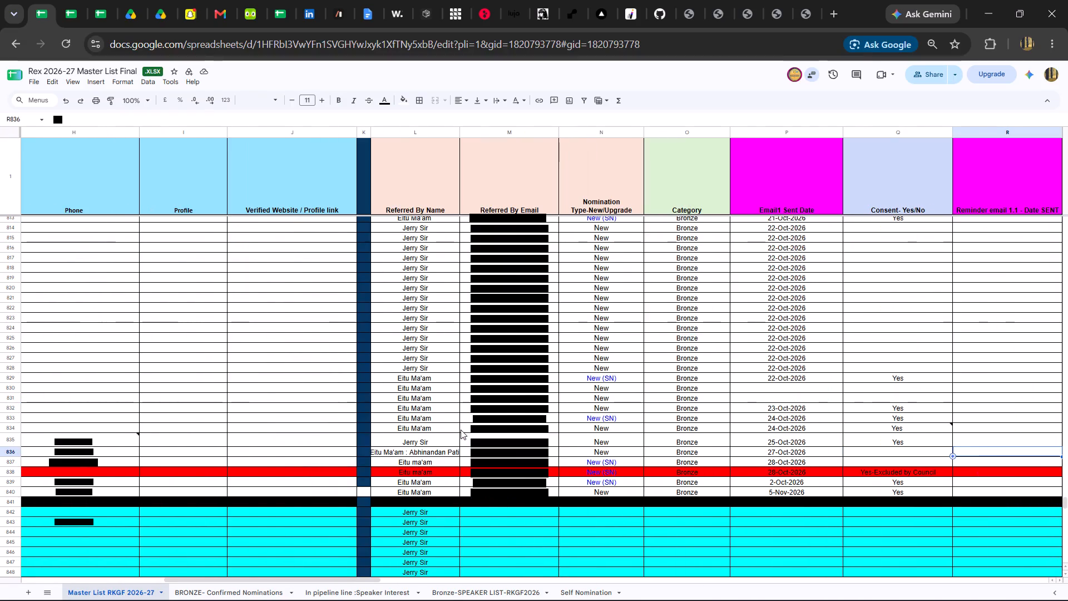
key("Left")
key("Left")
key("Left")
key("Left")
key("Left")
key("Left")
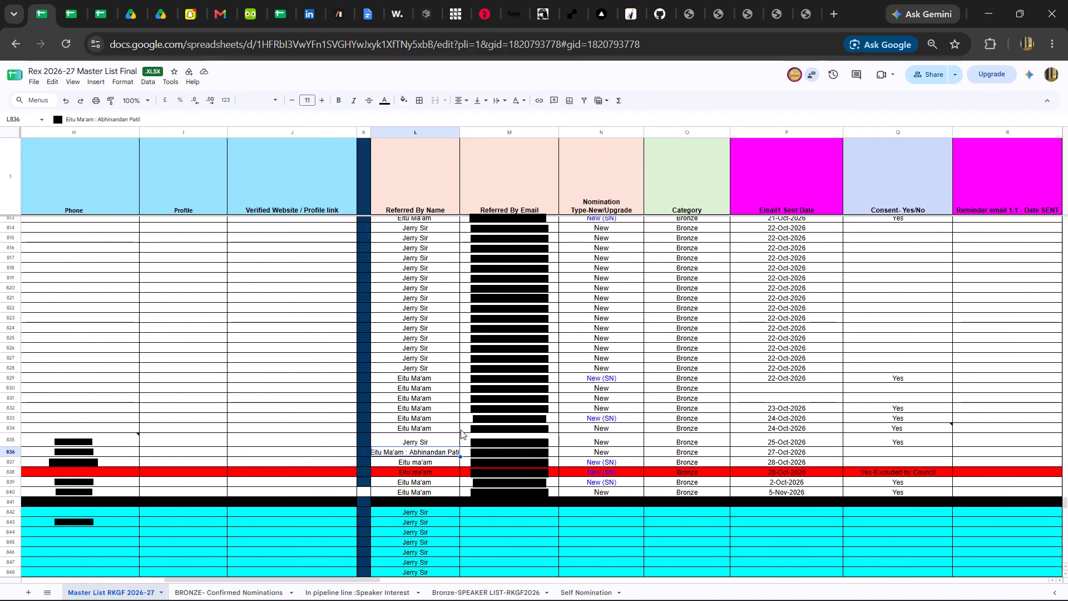
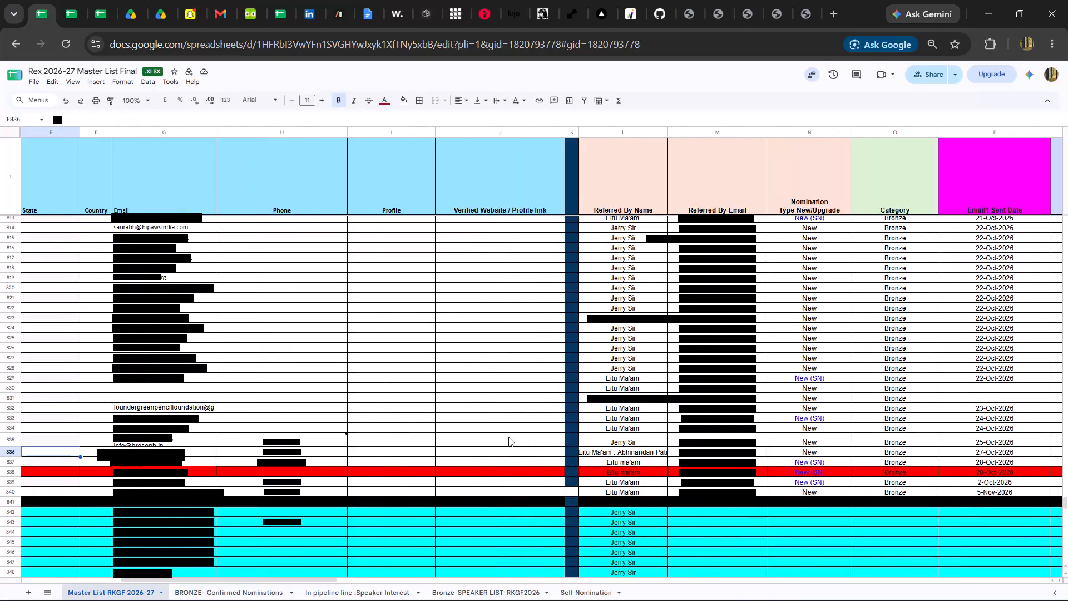
Examine the nominee's record in row 836 of the master list, from the contact details back to the name.
key("Right")
key("Right")
key("Right")
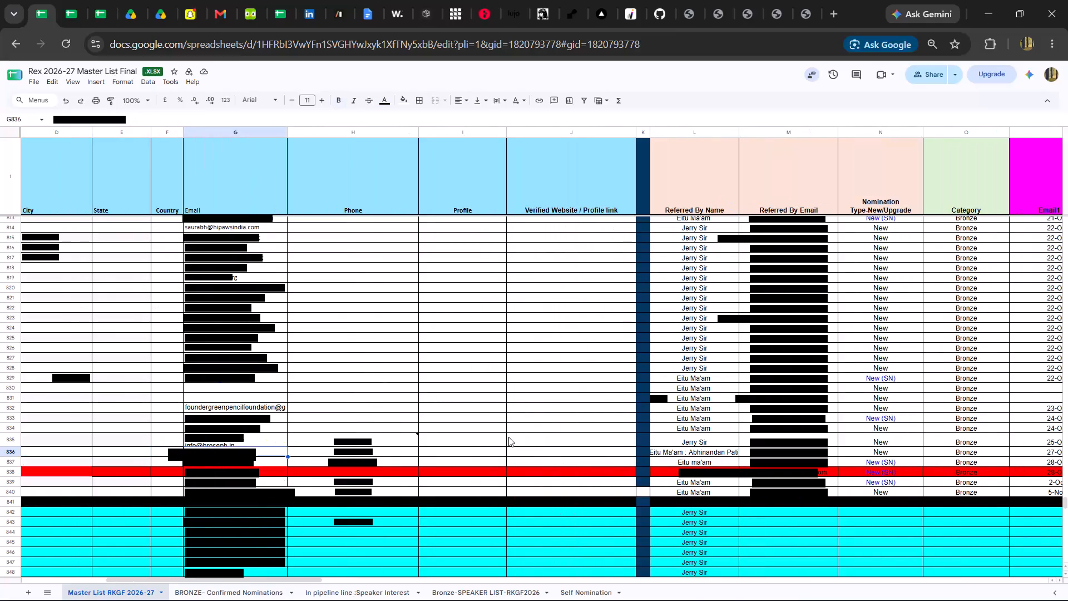
key("Left")
key("Left")
key("Left")
key("Left")
key("Left")
key("Left")
key("Left")
key("Left")
key("Right")
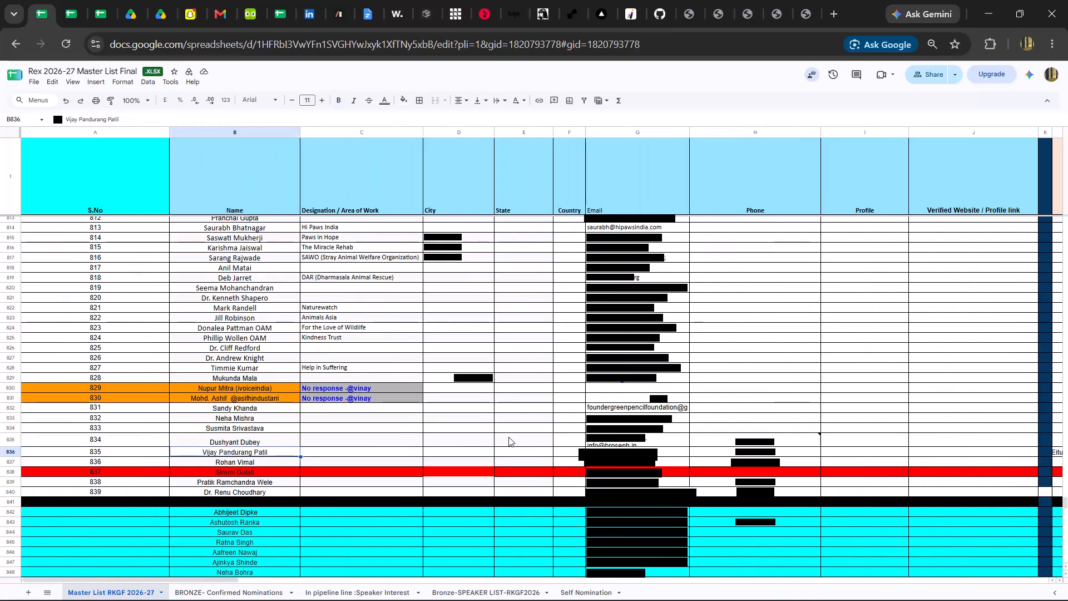
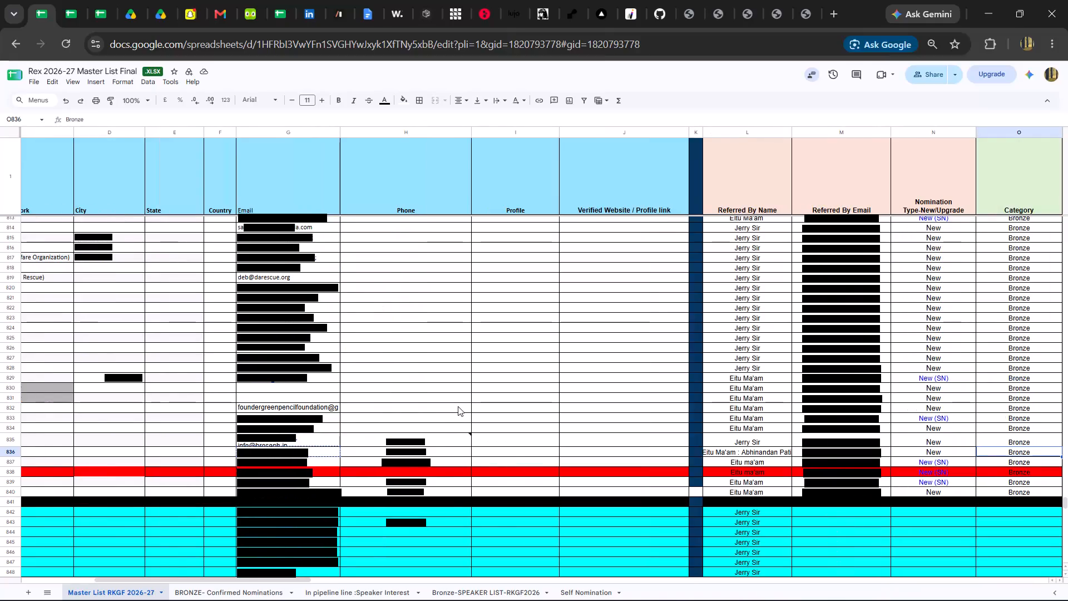
Select the Referred By Name cell in row 836 of the master list to check who referred the nominee.
key("Left")
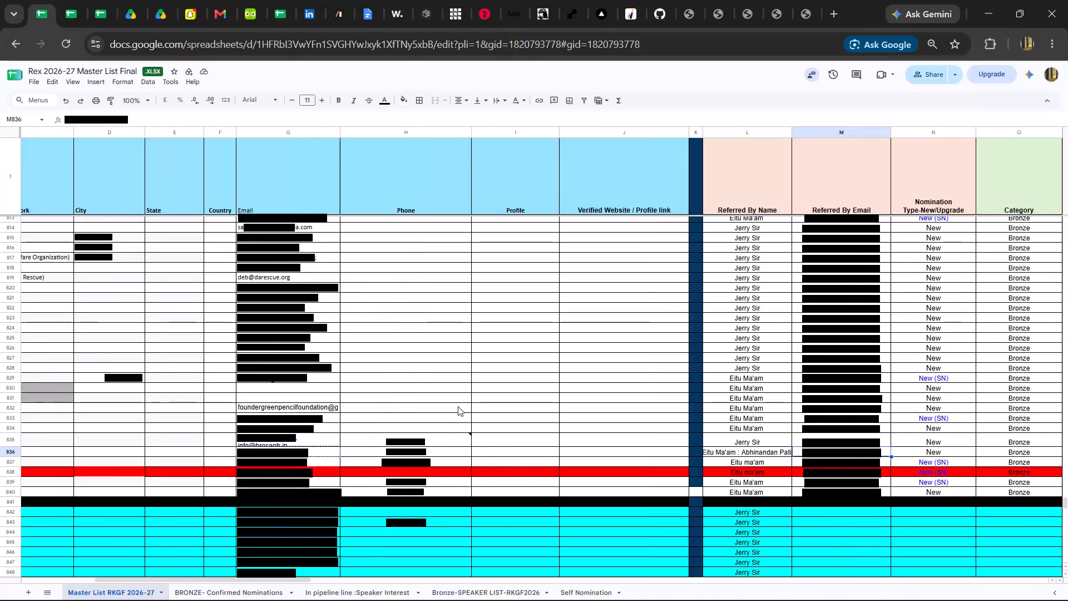
key("Left")
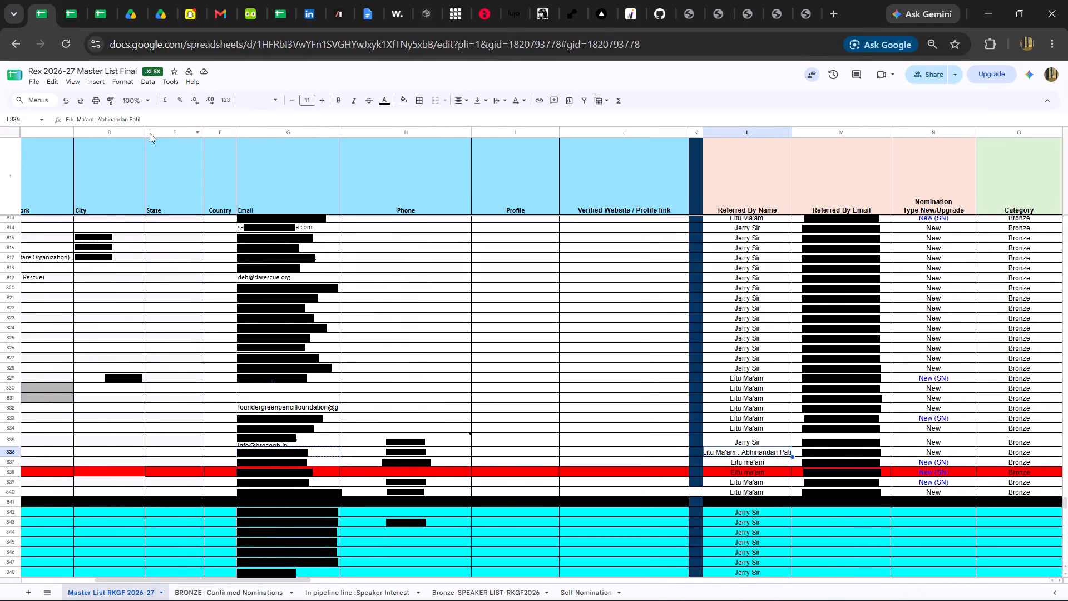